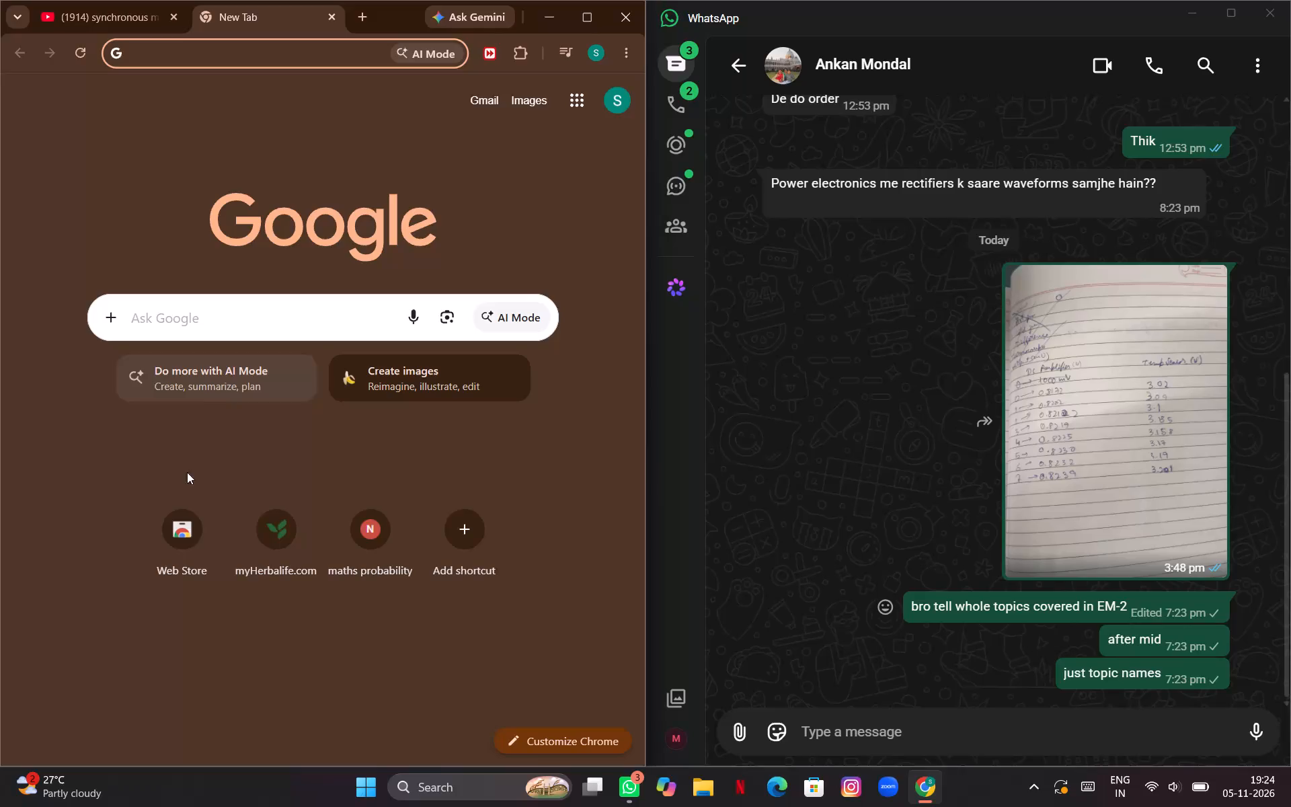
# Open Excel, create a blank workbook and maximize its window.
pyautogui.moveTo(473, 781); pyautogui.dragTo(482, 782)
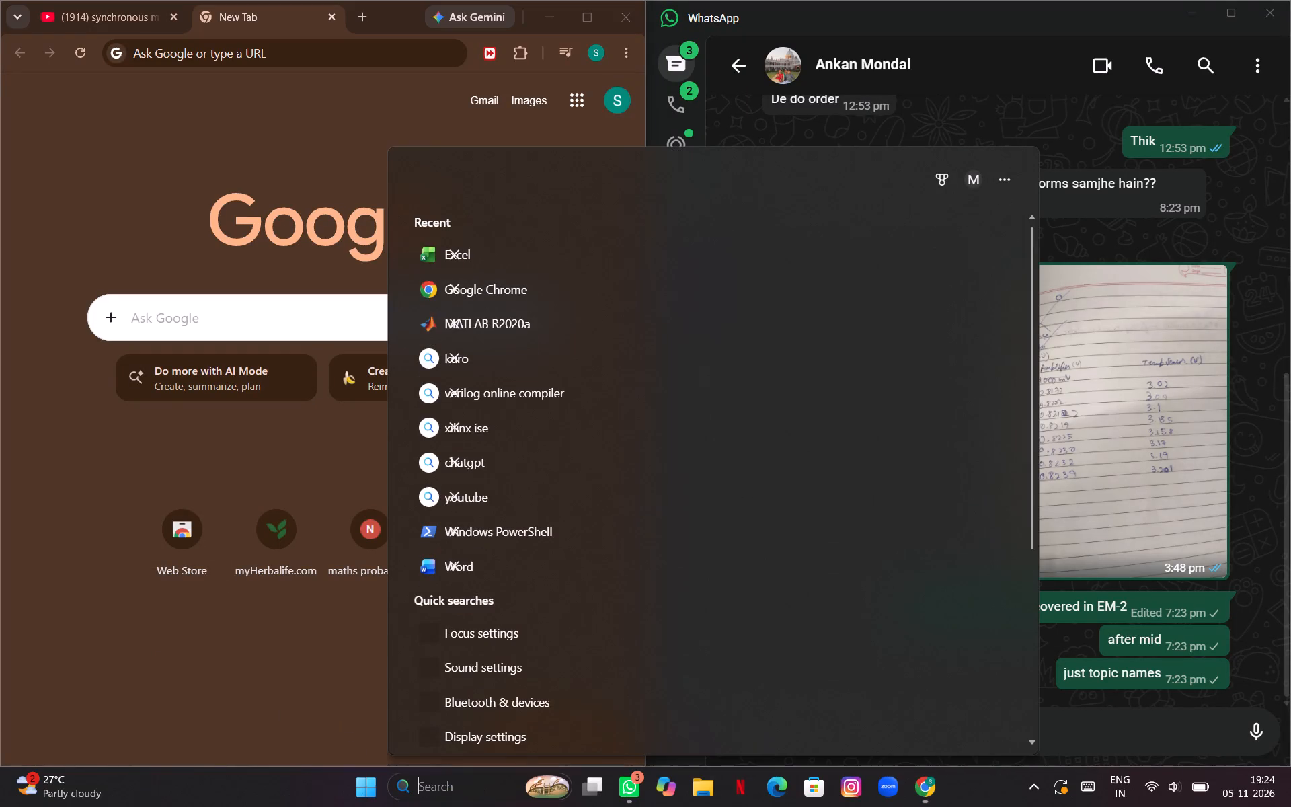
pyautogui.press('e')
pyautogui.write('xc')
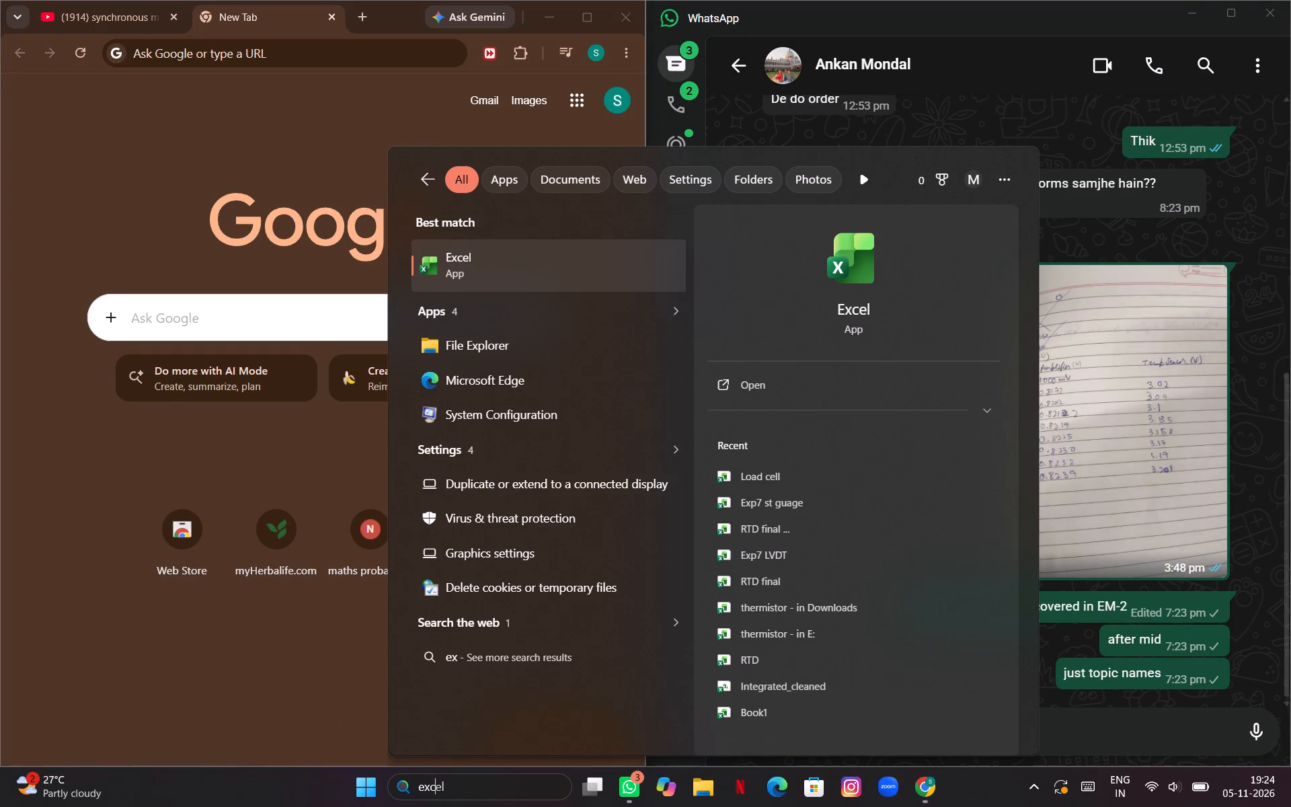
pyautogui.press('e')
pyautogui.click(522, 266)
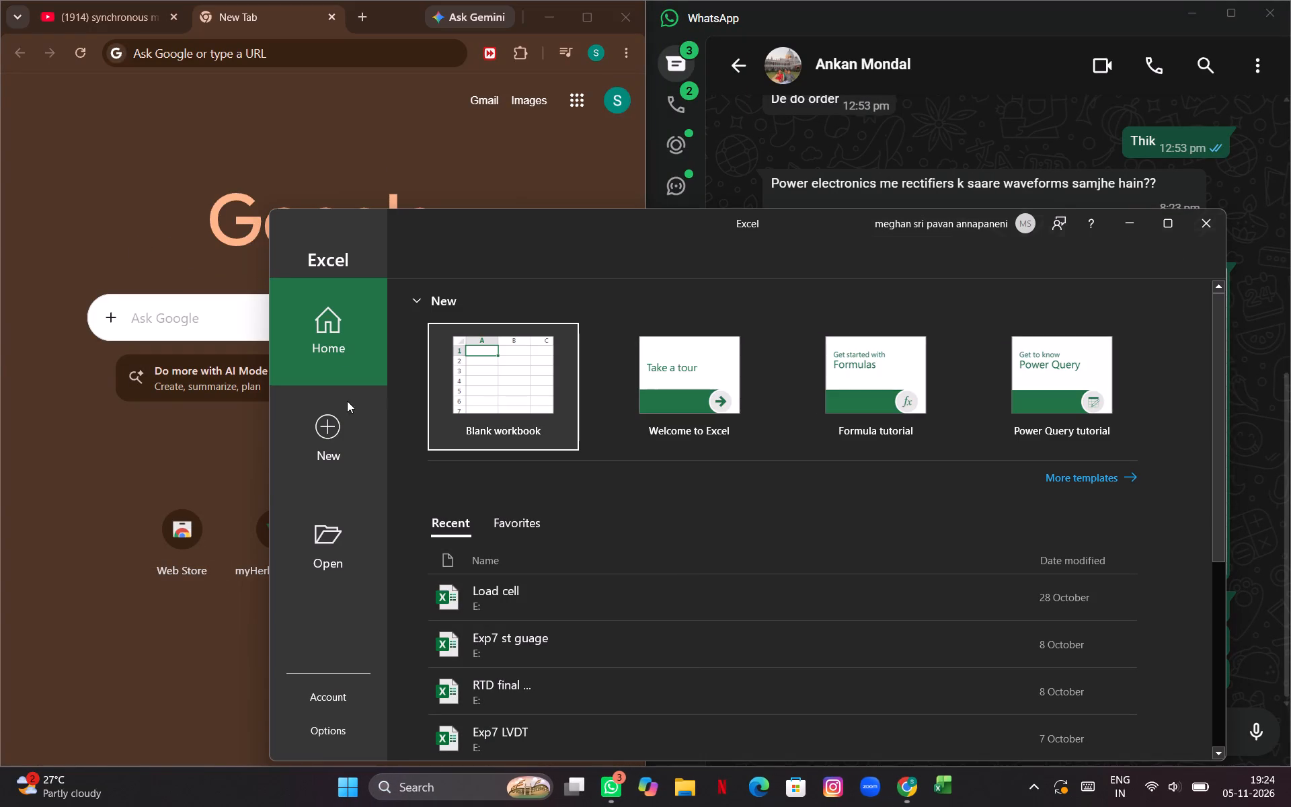
pyautogui.click(529, 377)
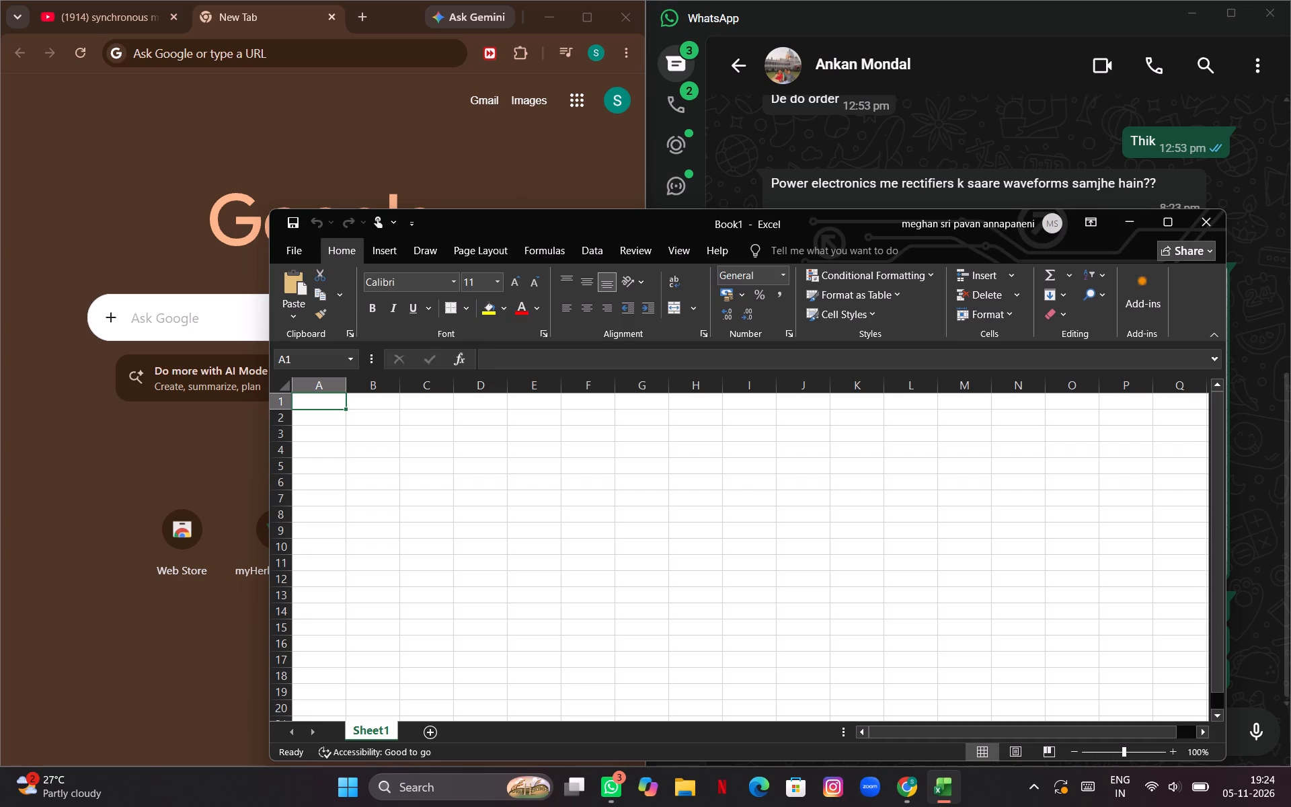
pyautogui.click(1173, 227)
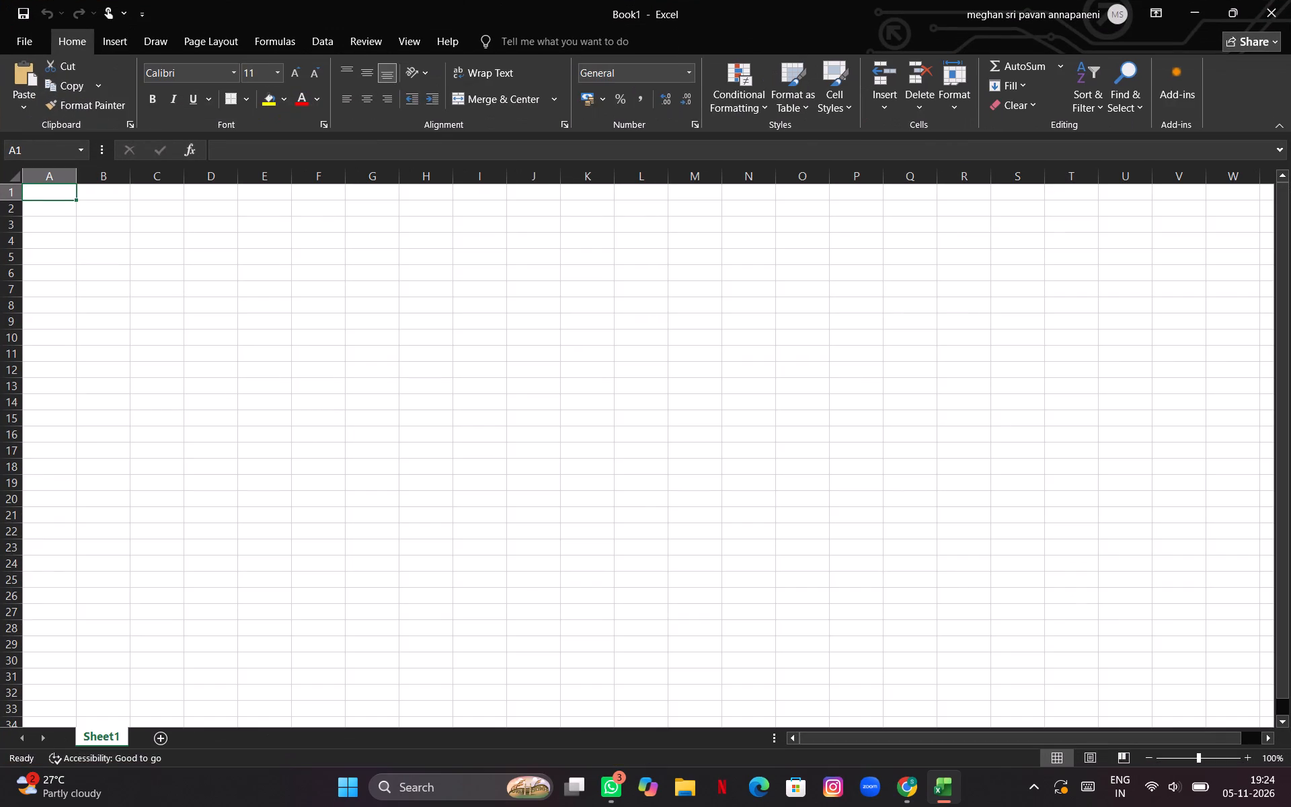
# Extend the cell range from A1 across the first row of the blank sheet.
pyautogui.moveTo(75, 198); pyautogui.dragTo(260, 326)
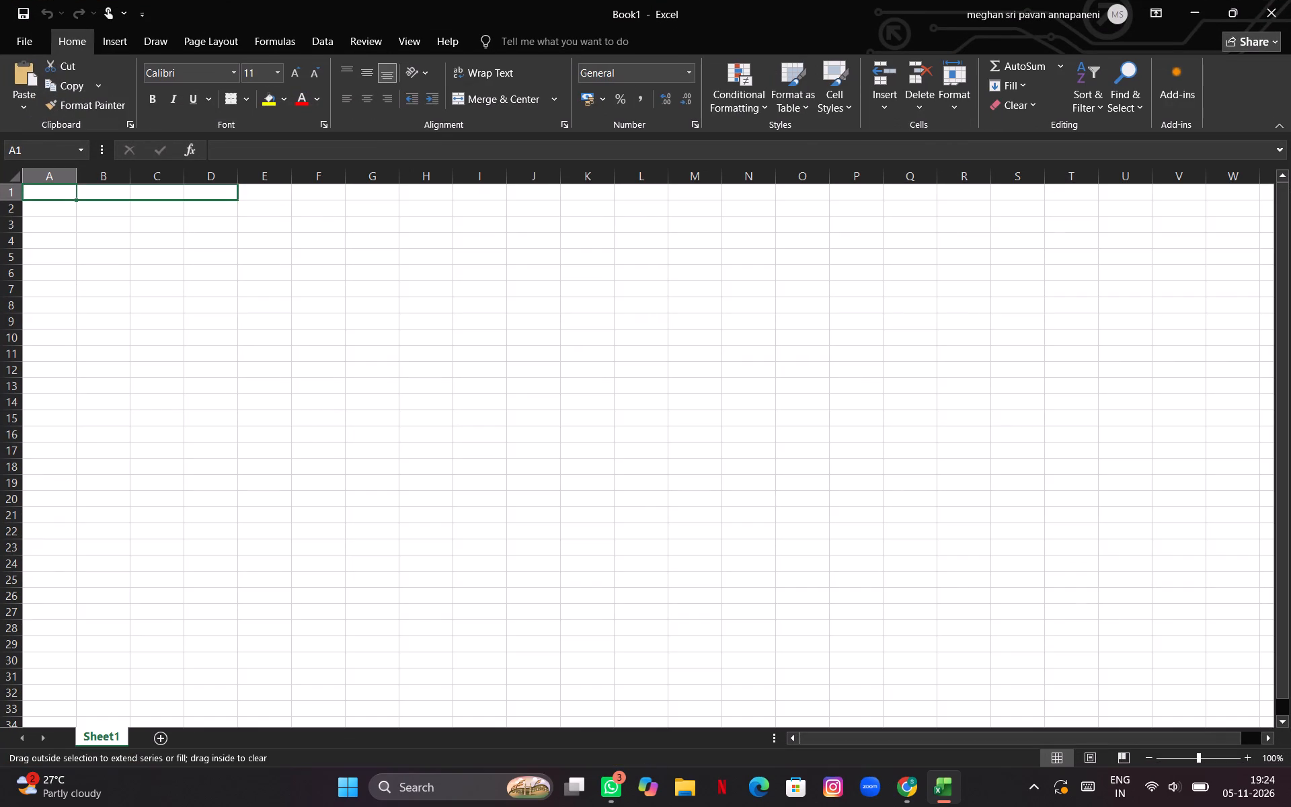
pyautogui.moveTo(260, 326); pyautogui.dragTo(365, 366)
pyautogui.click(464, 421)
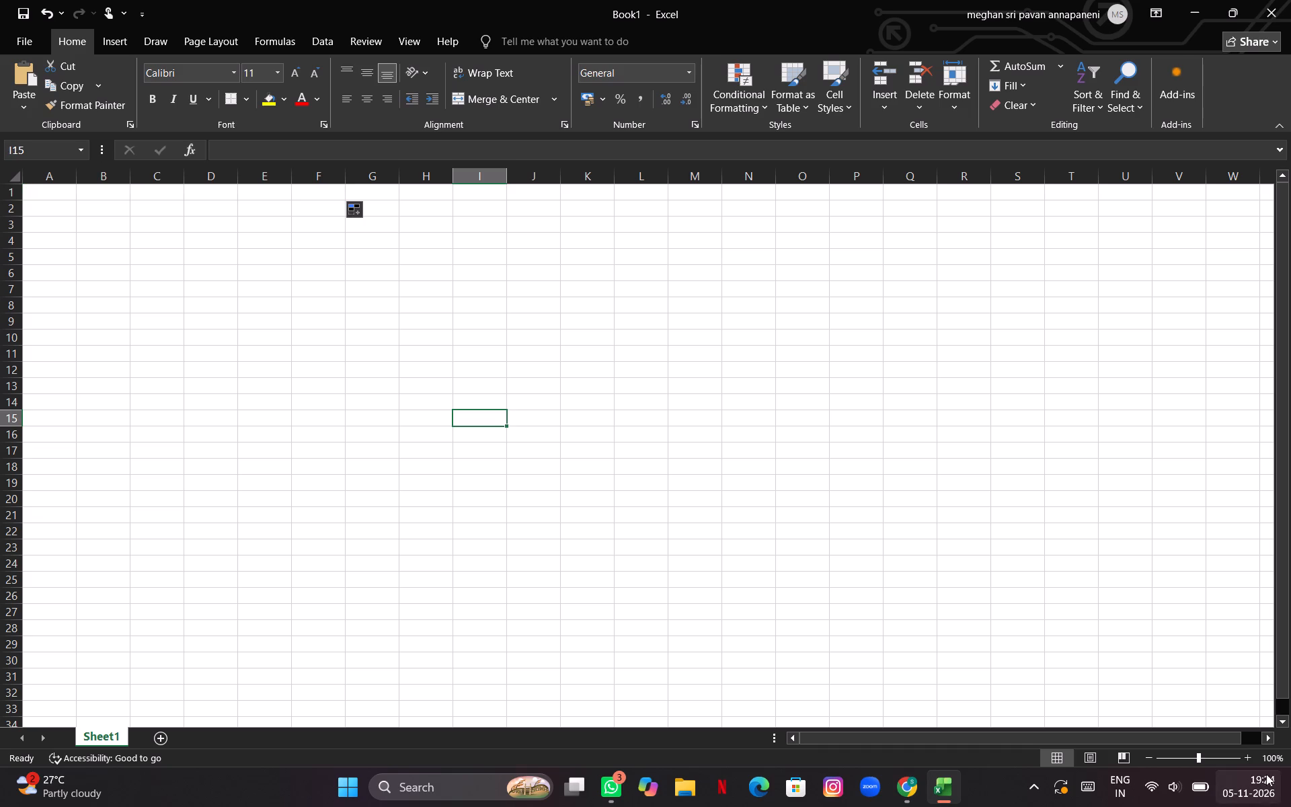
# Enter the subject headings EM-2 in cell A2 and DICD in cell B2.
pyautogui.tripleClick(1253, 758)
pyautogui.moveTo(1253, 762); pyautogui.dragTo(1259, 772)
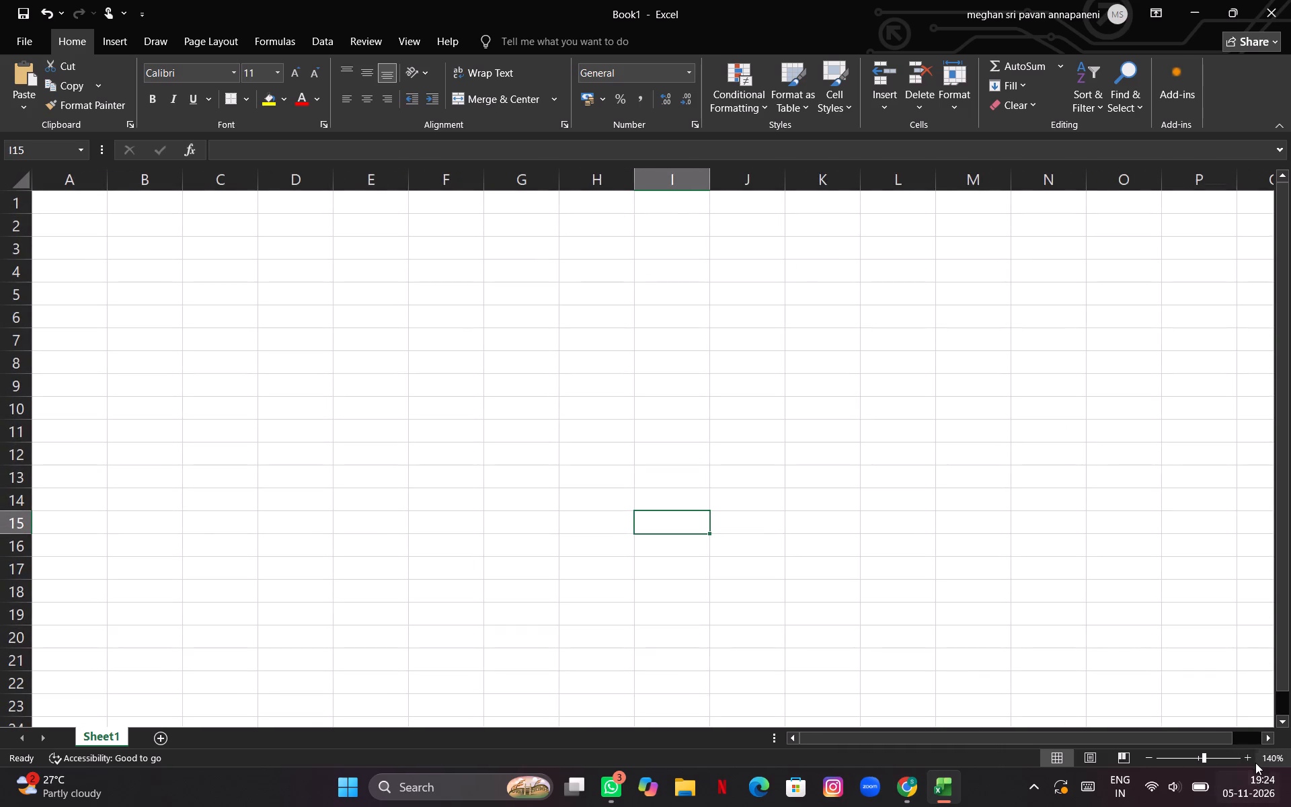
pyautogui.doubleClick(1255, 761)
pyautogui.doubleClick(1253, 759)
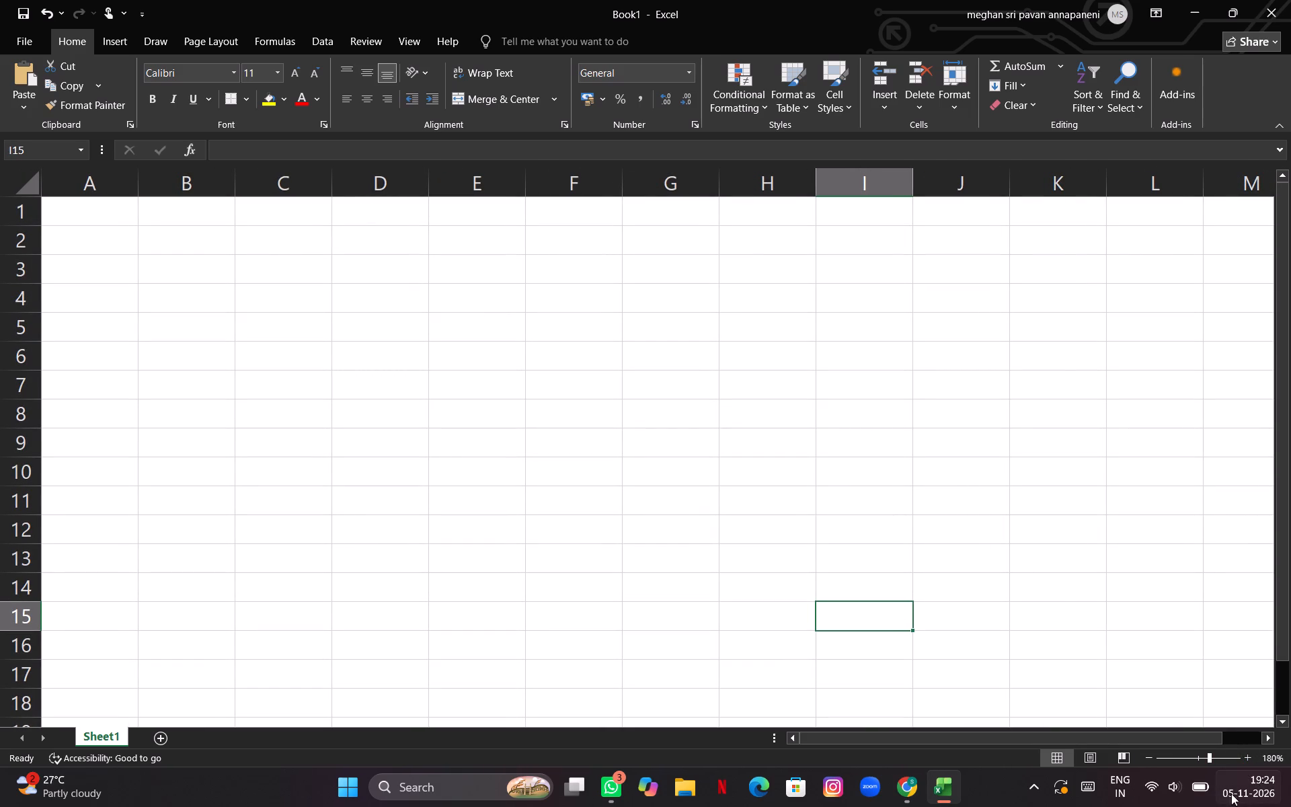
pyautogui.tripleClick(1245, 759)
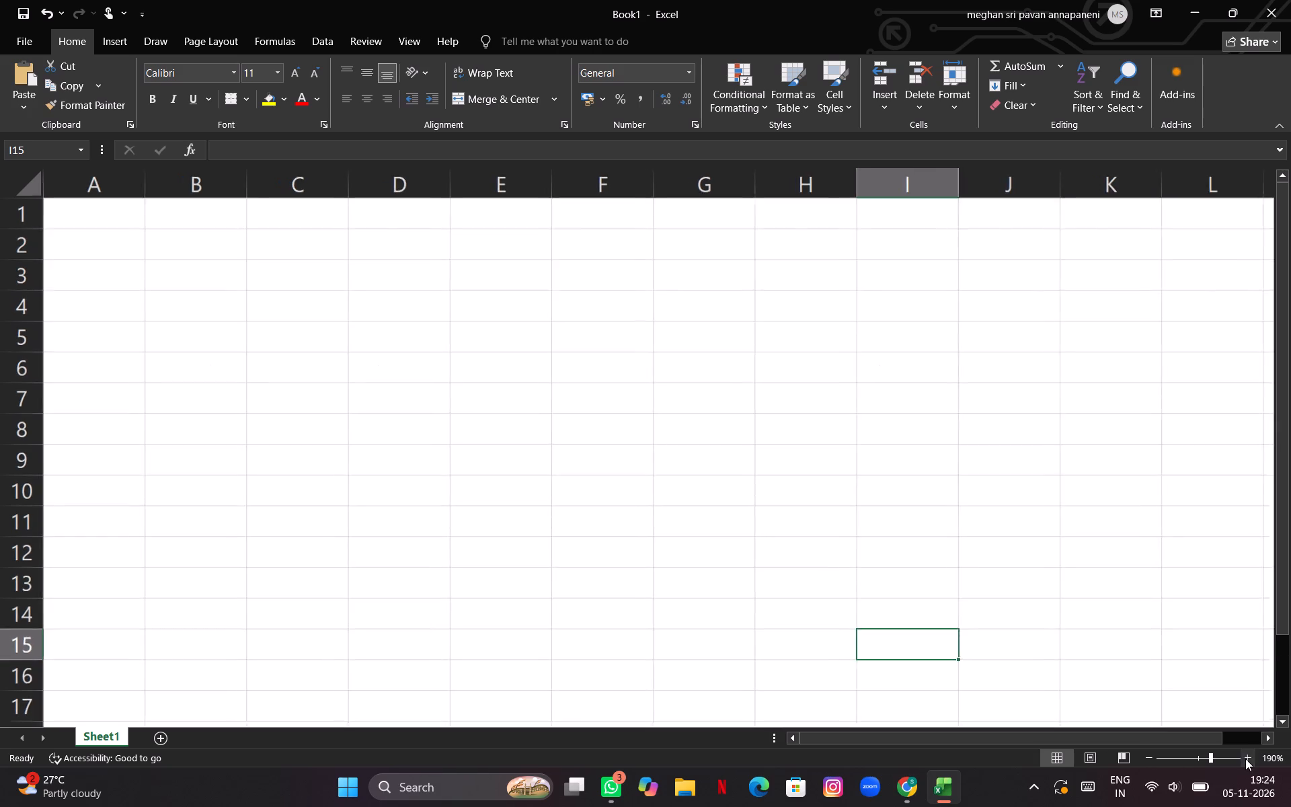
pyautogui.doubleClick(1245, 759)
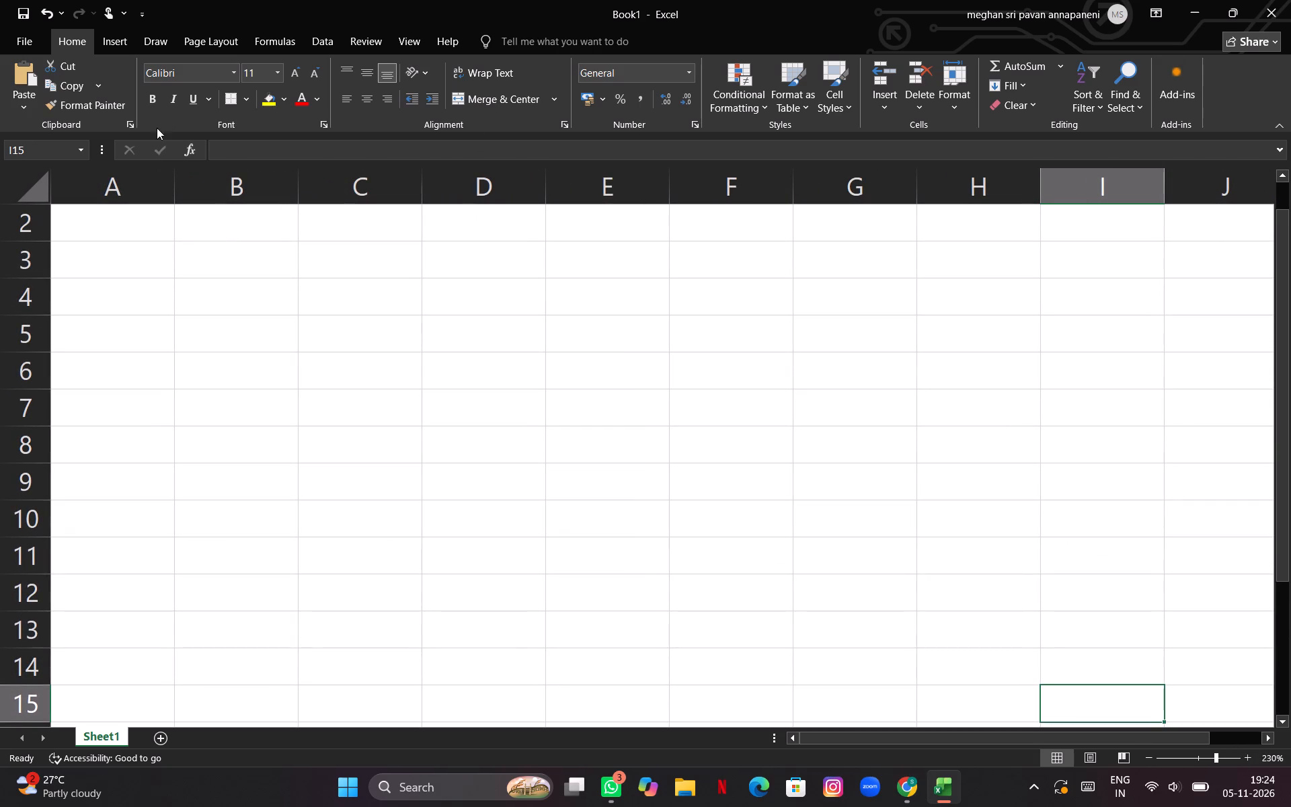
pyautogui.click(114, 219)
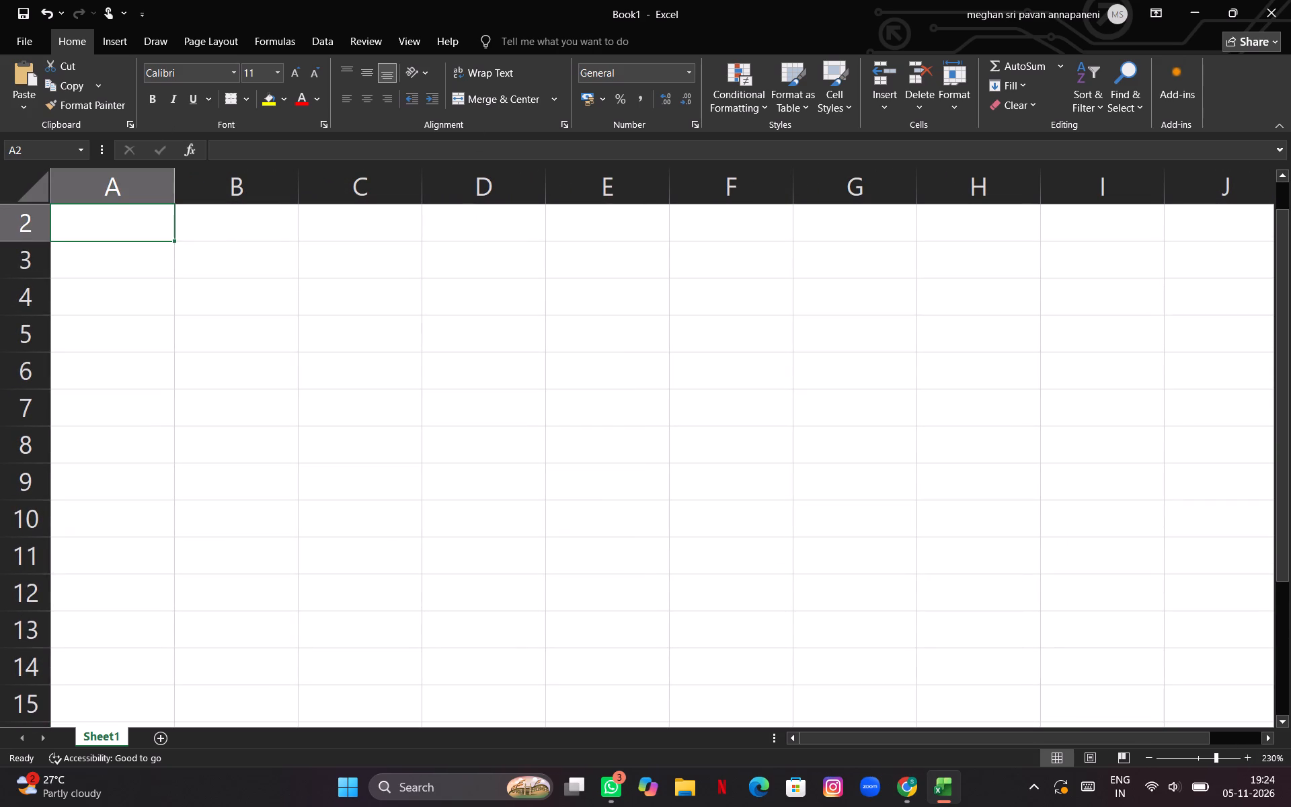
pyautogui.hotkey('shift', 'e')
pyautogui.hotkey('shift', 'm')
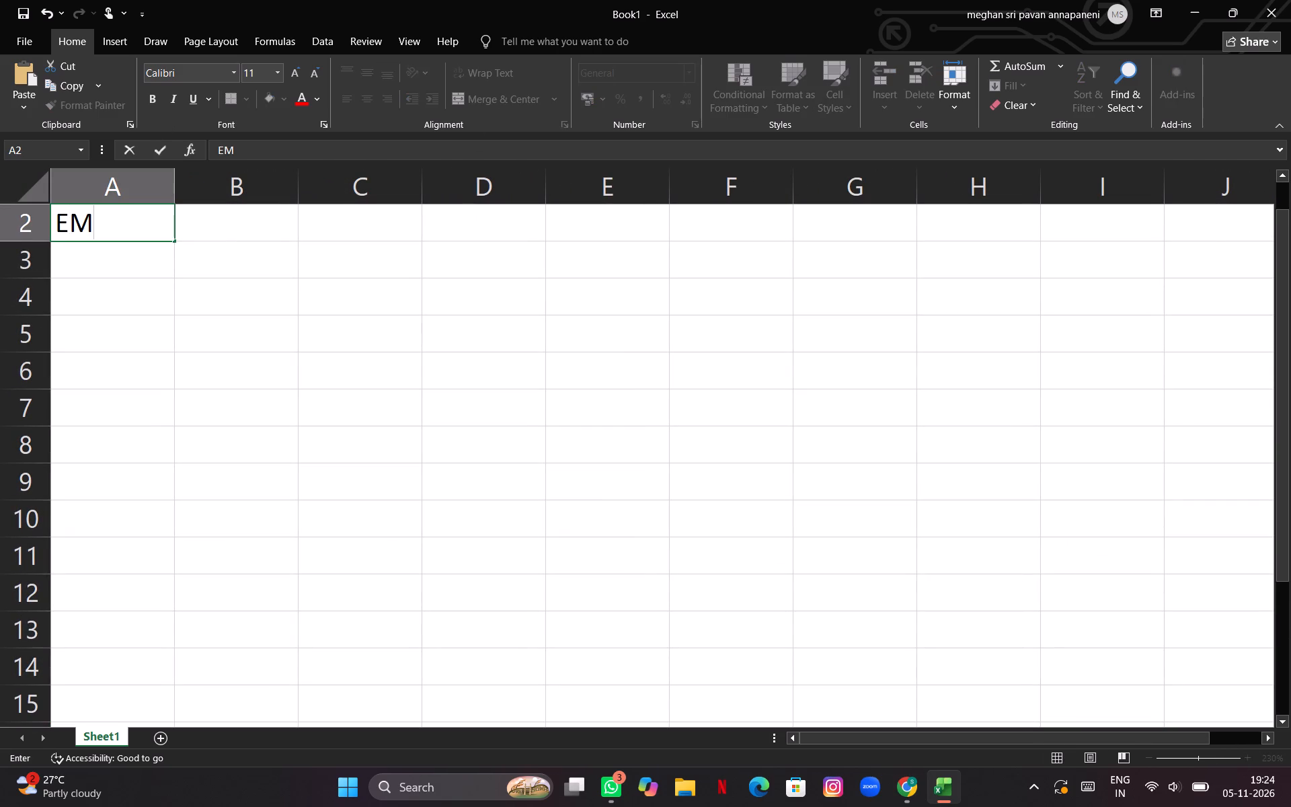
pyautogui.write('-2')
pyautogui.press('Right')
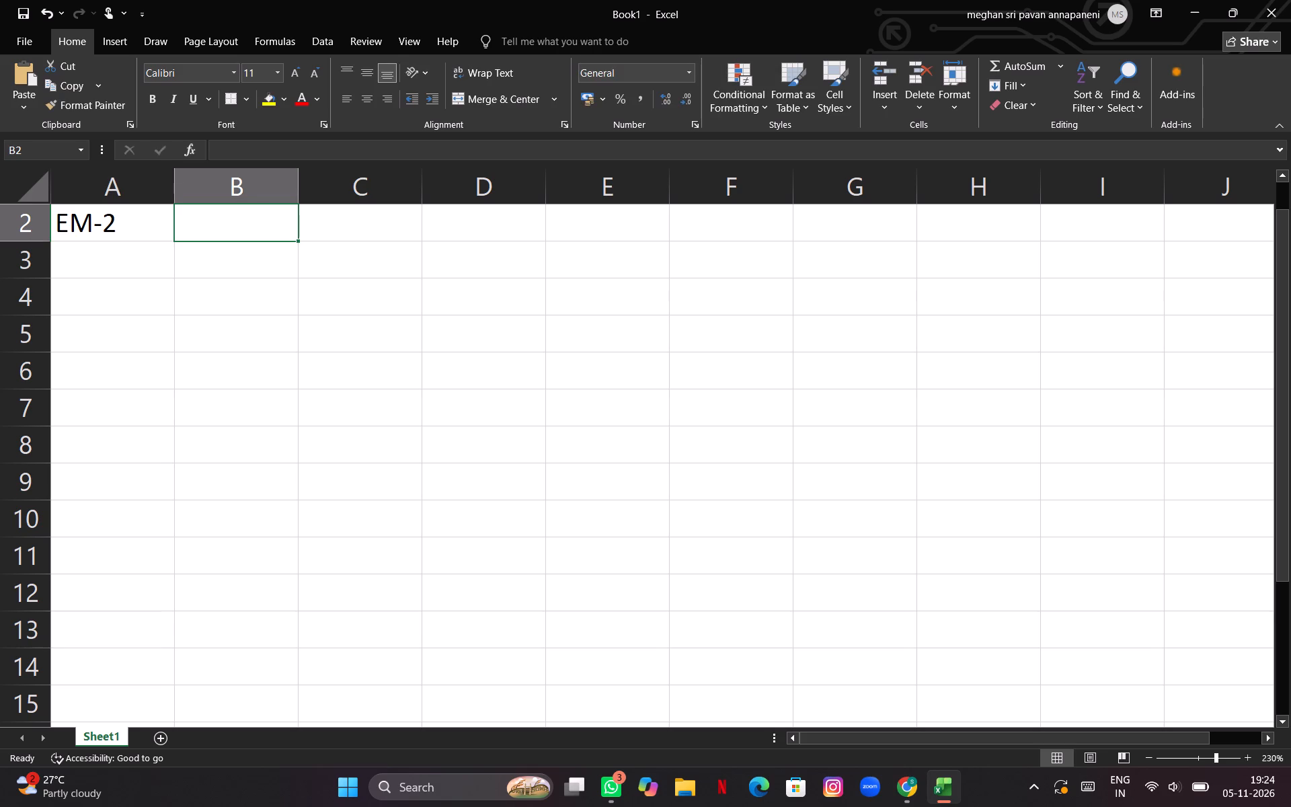
pyautogui.write('DI')
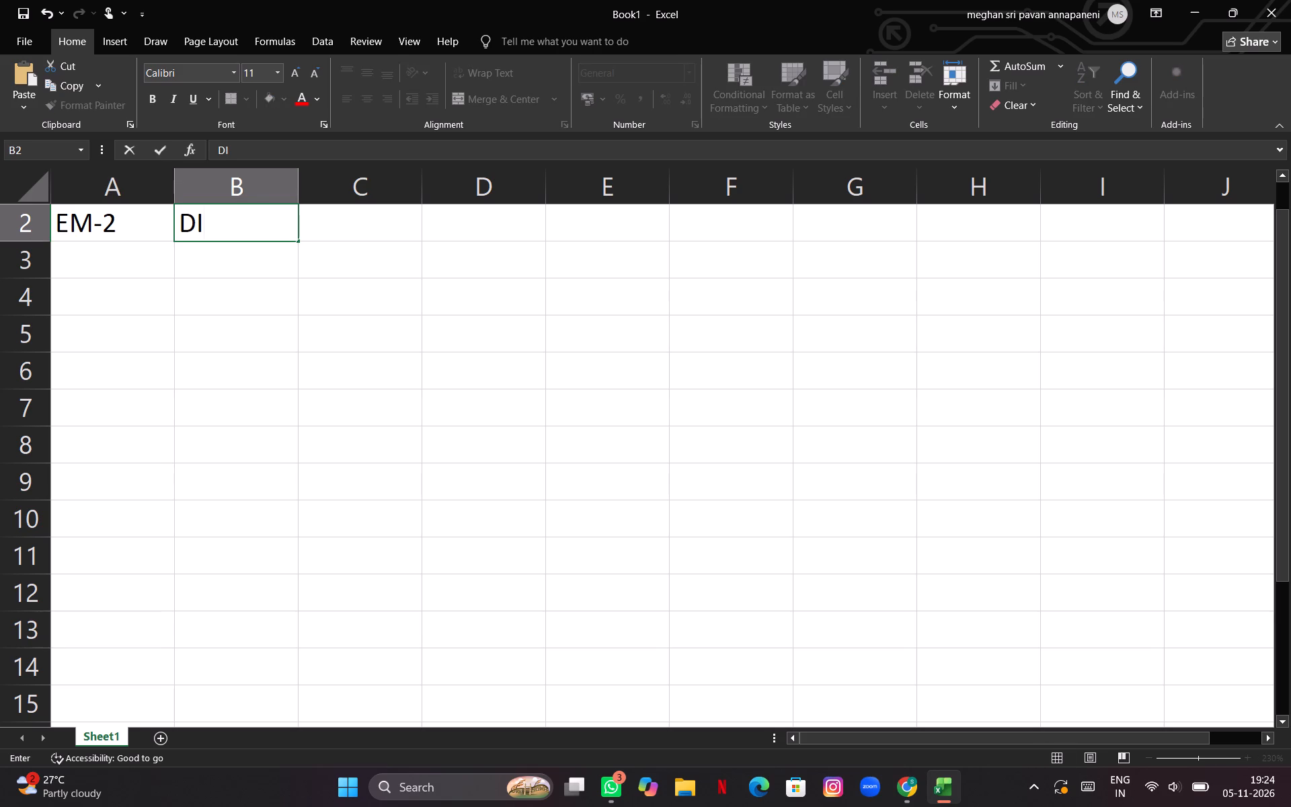
pyautogui.write('Cd')
pyautogui.press('BackSpace')
pyautogui.hotkey('shift', 'd')
# Continue the heading row with PSY in C2, PE in D2, DC in E2 and EV in F2.
pyautogui.click(349, 227)
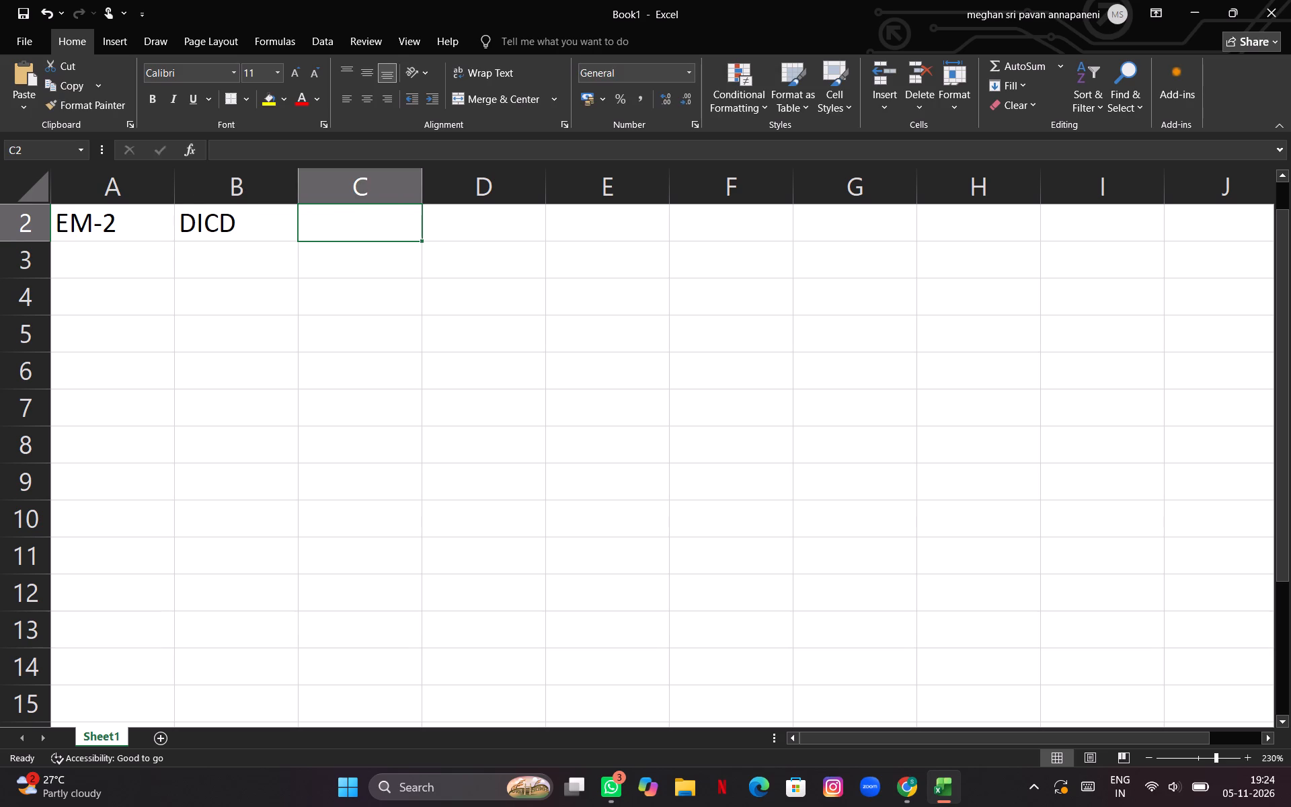
pyautogui.hotkey('shift', 'p')
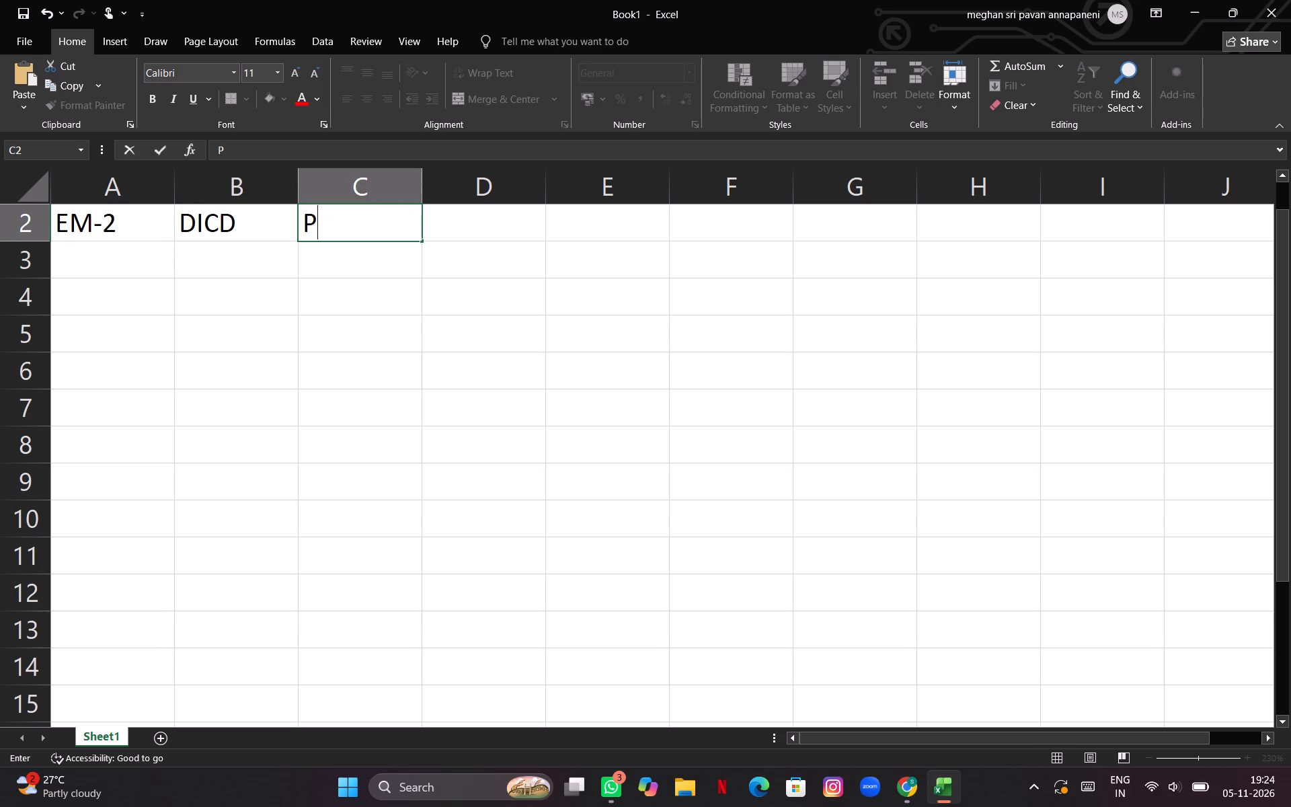
pyautogui.write('SY')
pyautogui.click(475, 230)
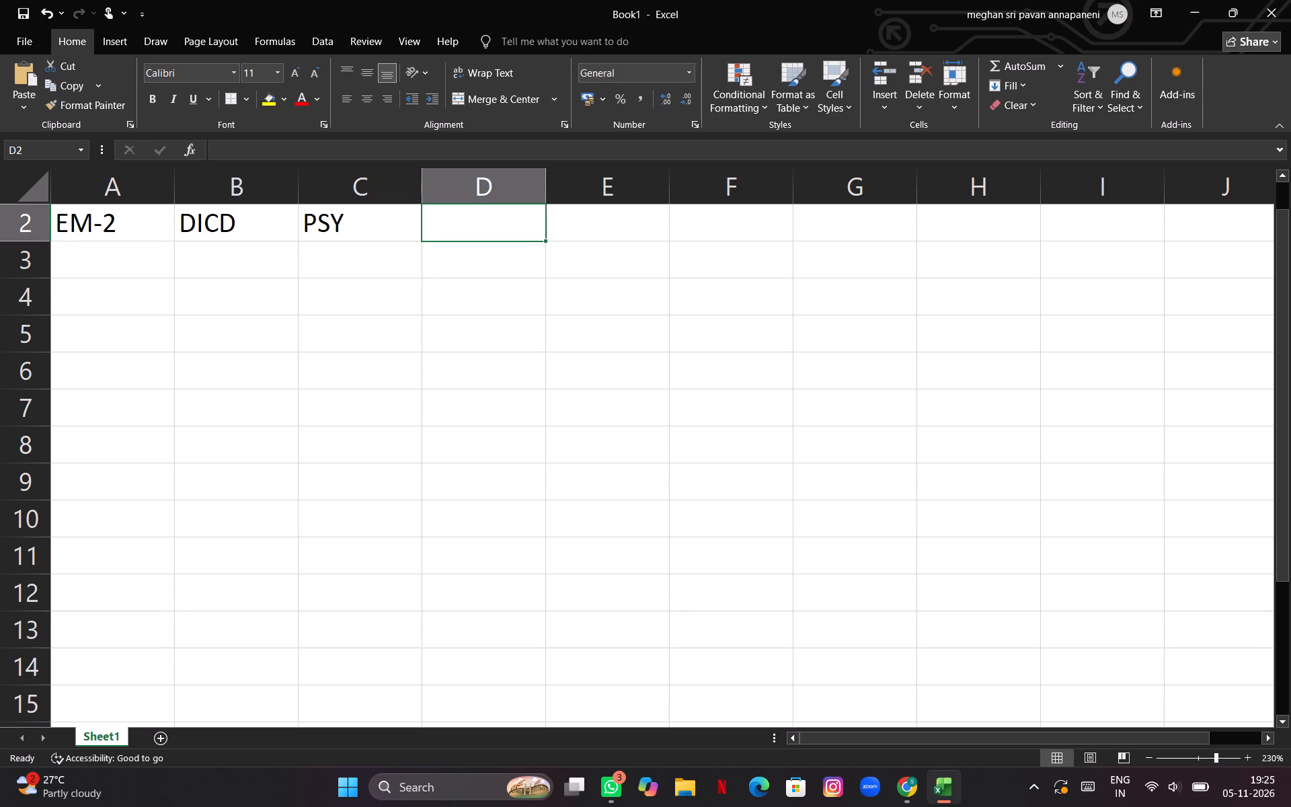
pyautogui.hotkey('shift', 'p')
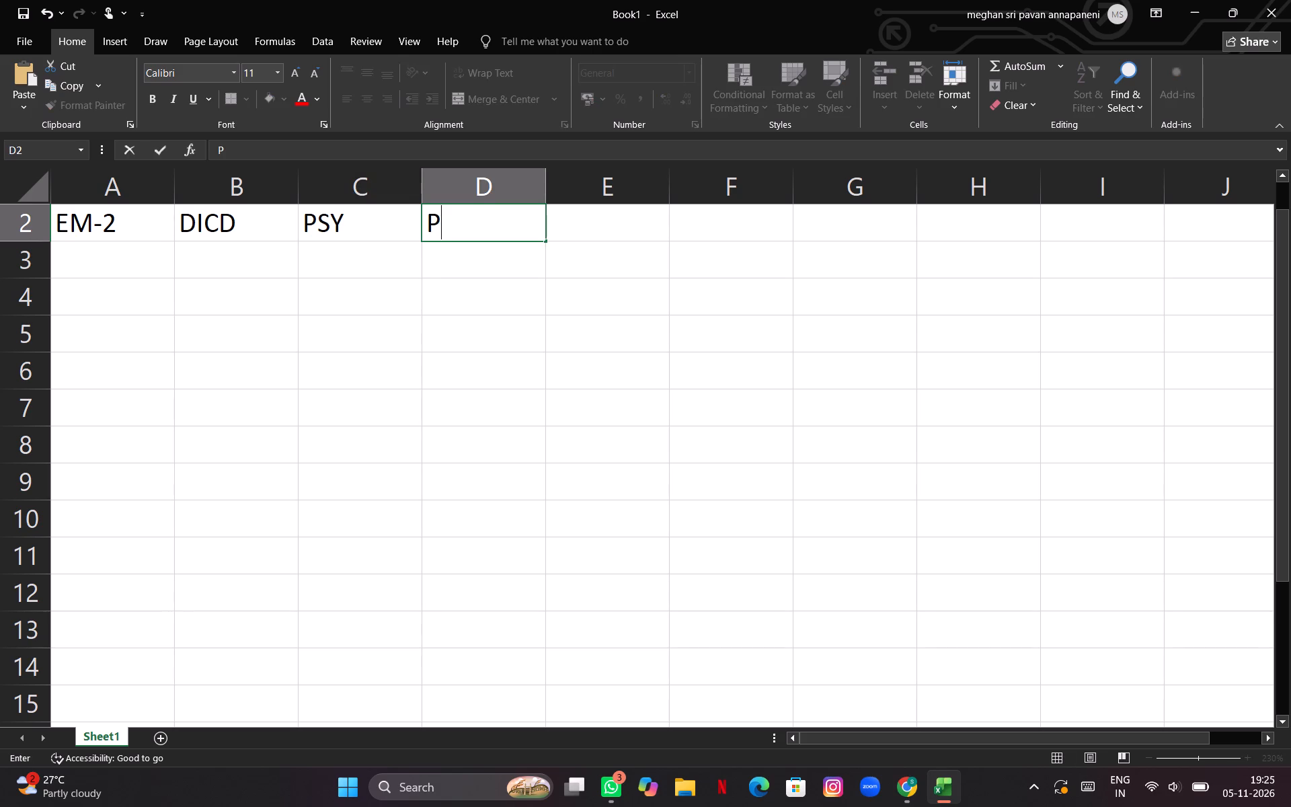
pyautogui.hotkey('shift', 'e')
pyautogui.press('Right')
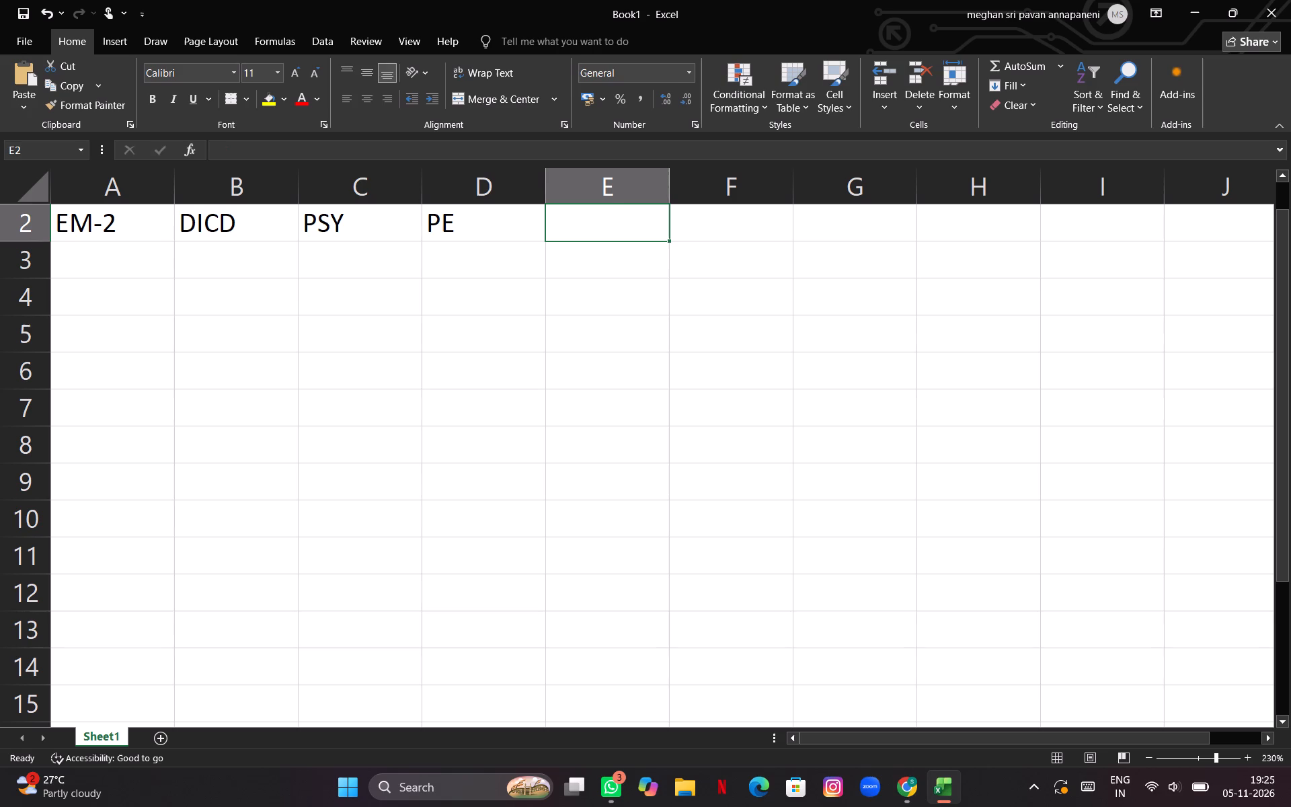
pyautogui.hotkey('shift', 'd')
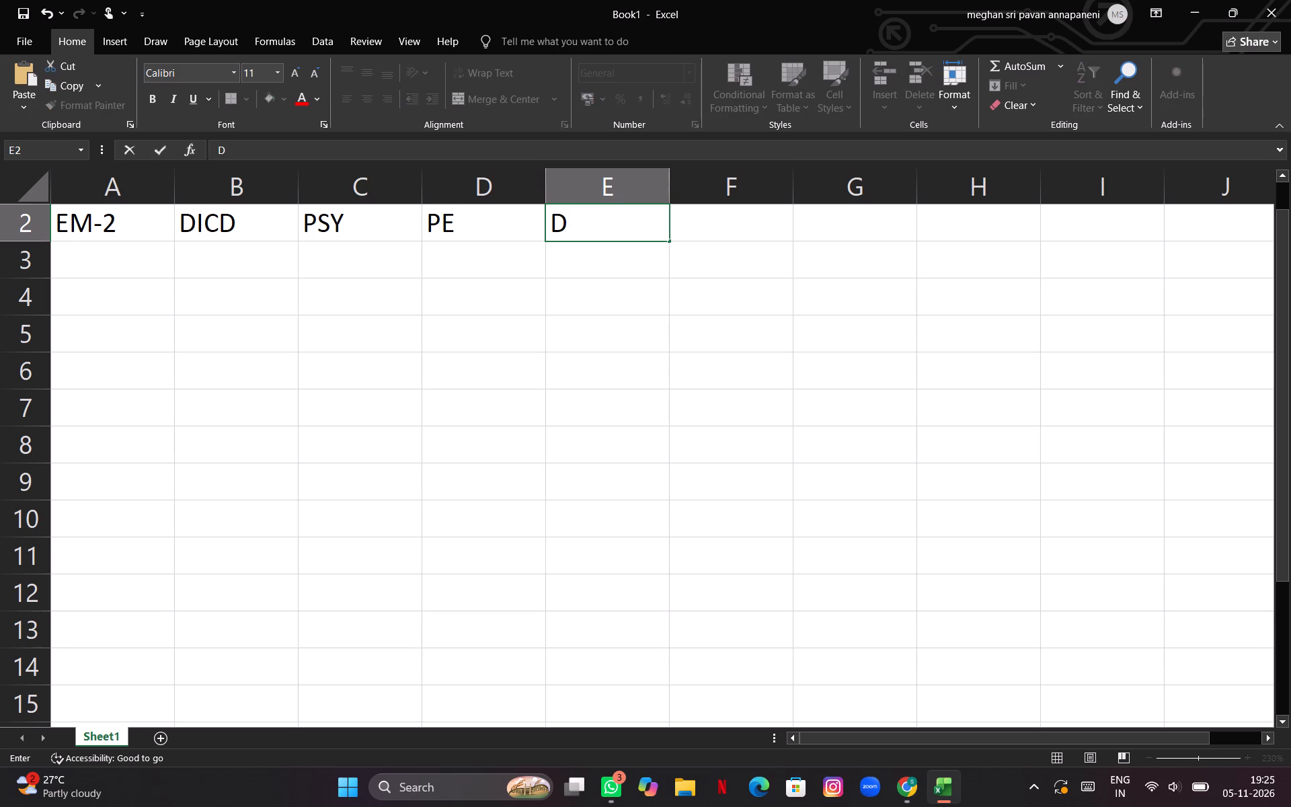
pyautogui.hotkey('shift', 'c')
pyautogui.press('Right')
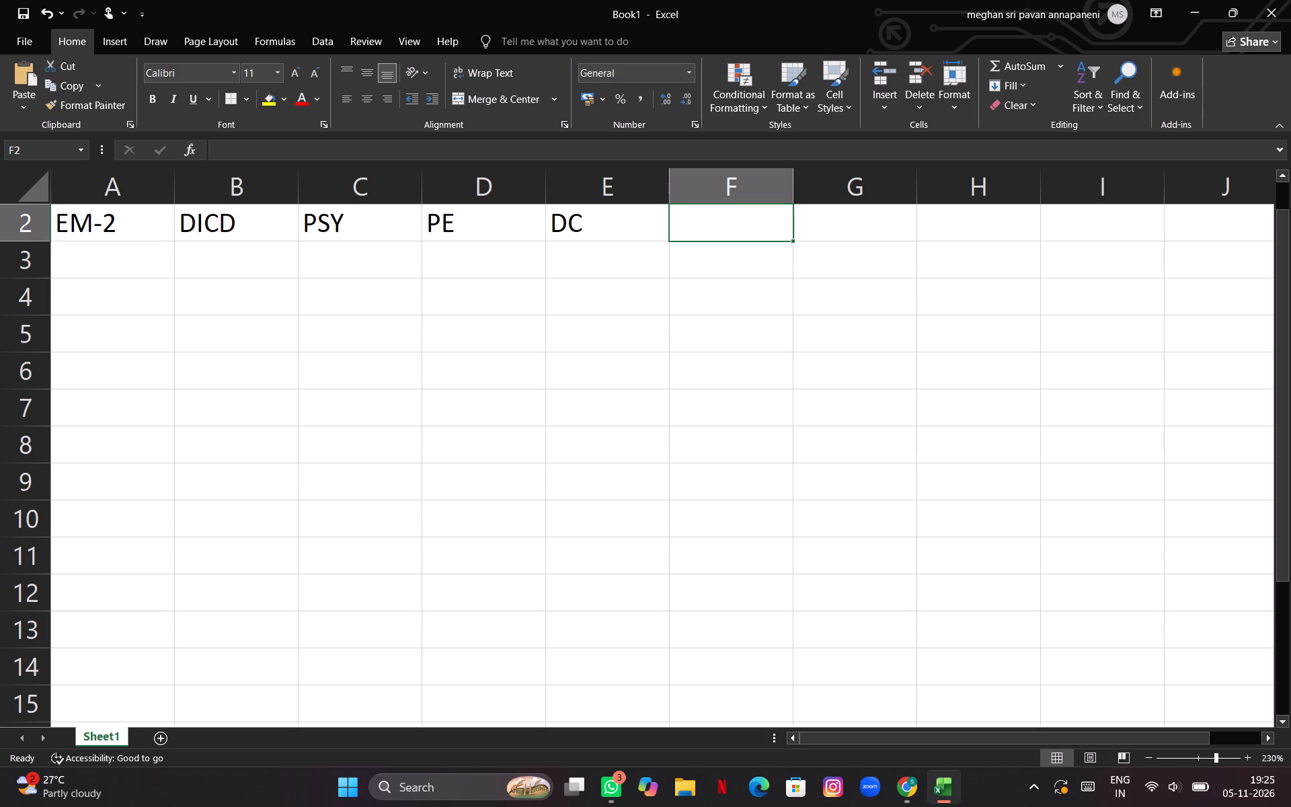
pyautogui.write('EV')
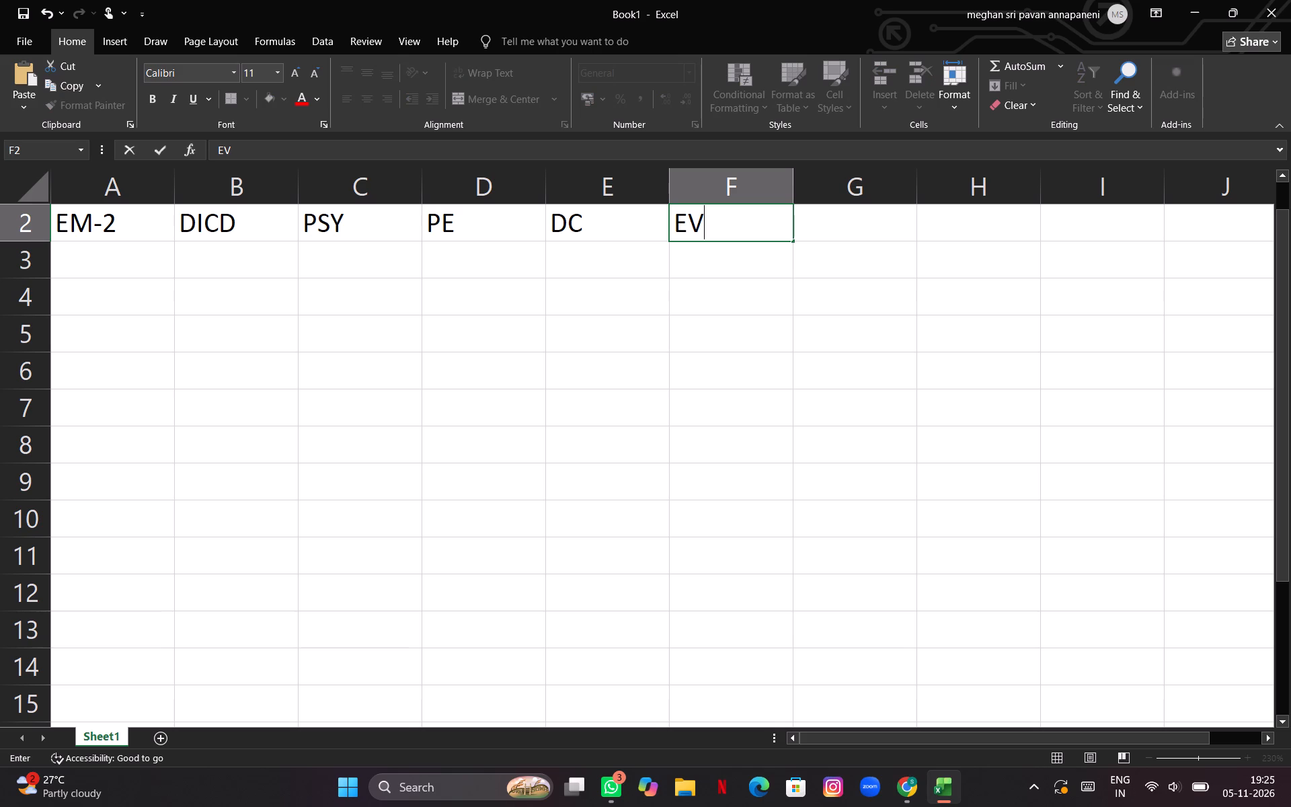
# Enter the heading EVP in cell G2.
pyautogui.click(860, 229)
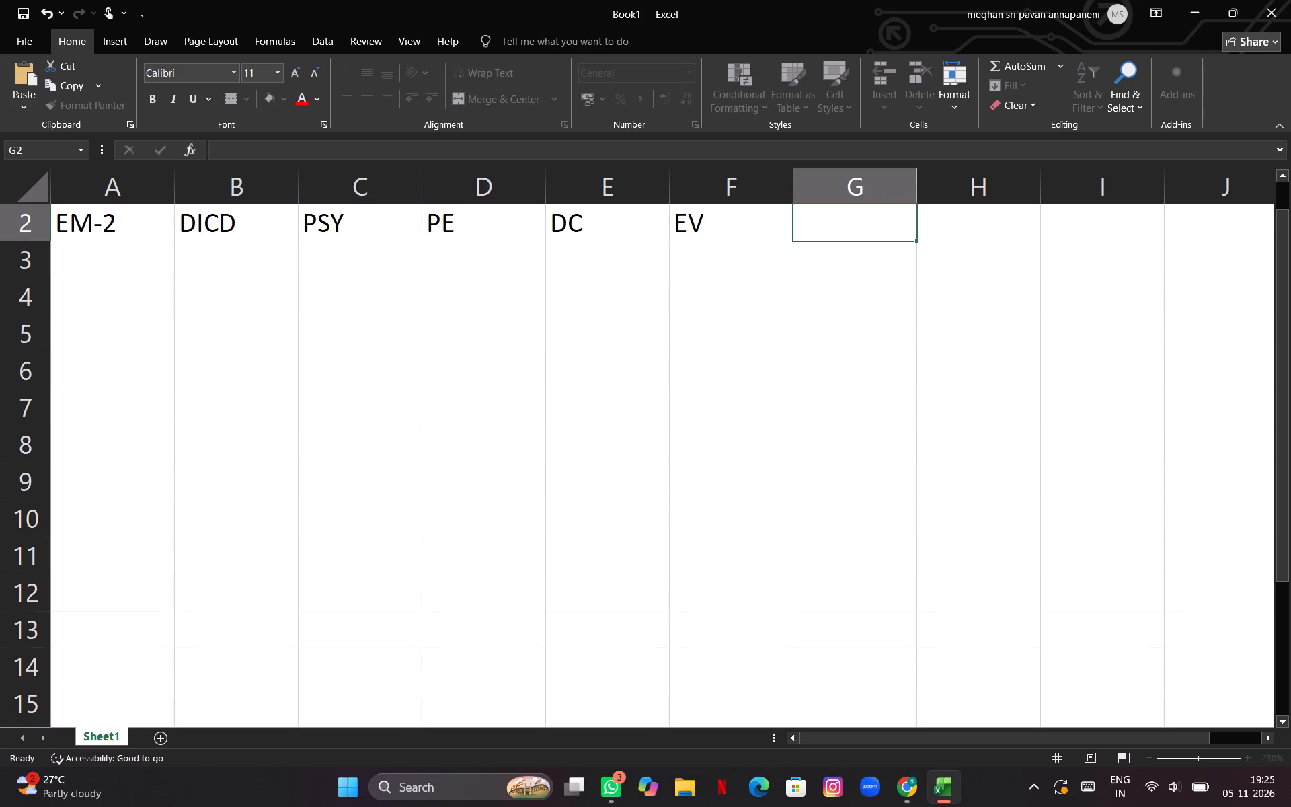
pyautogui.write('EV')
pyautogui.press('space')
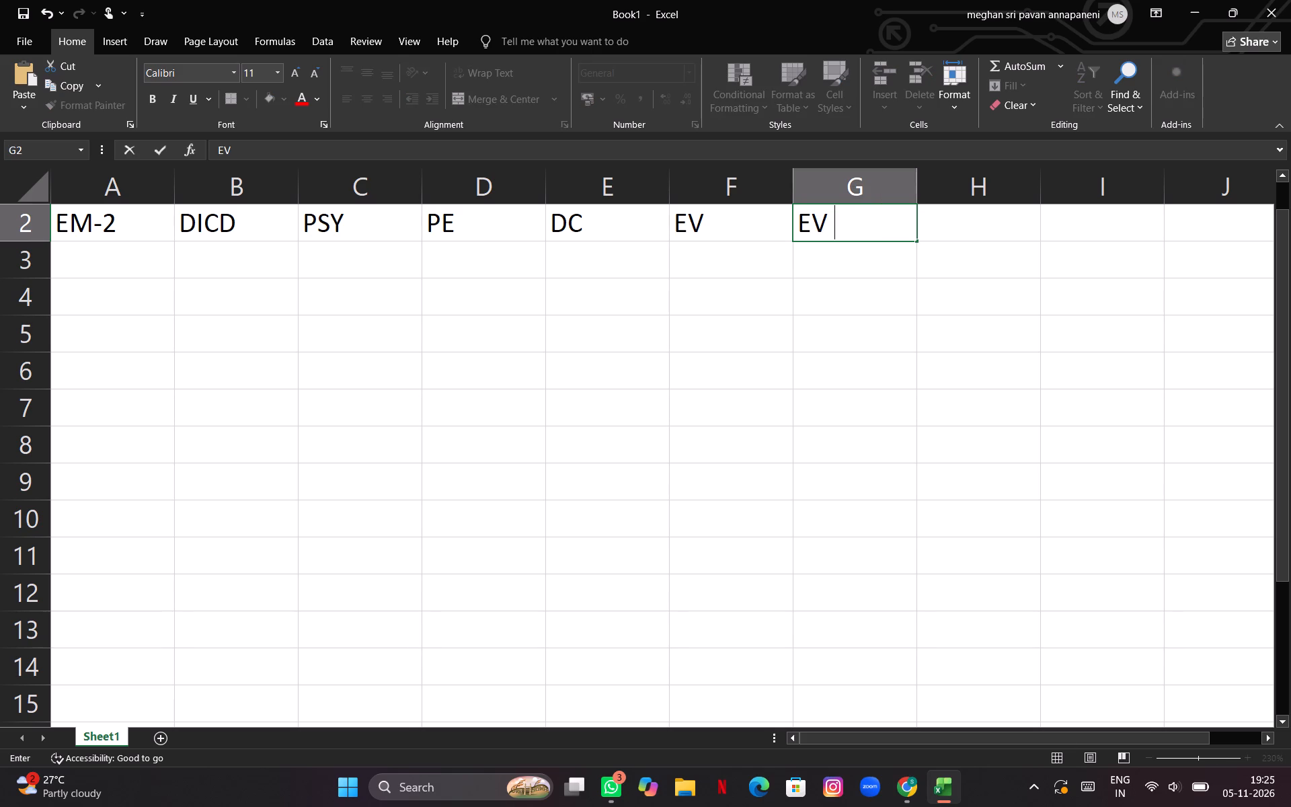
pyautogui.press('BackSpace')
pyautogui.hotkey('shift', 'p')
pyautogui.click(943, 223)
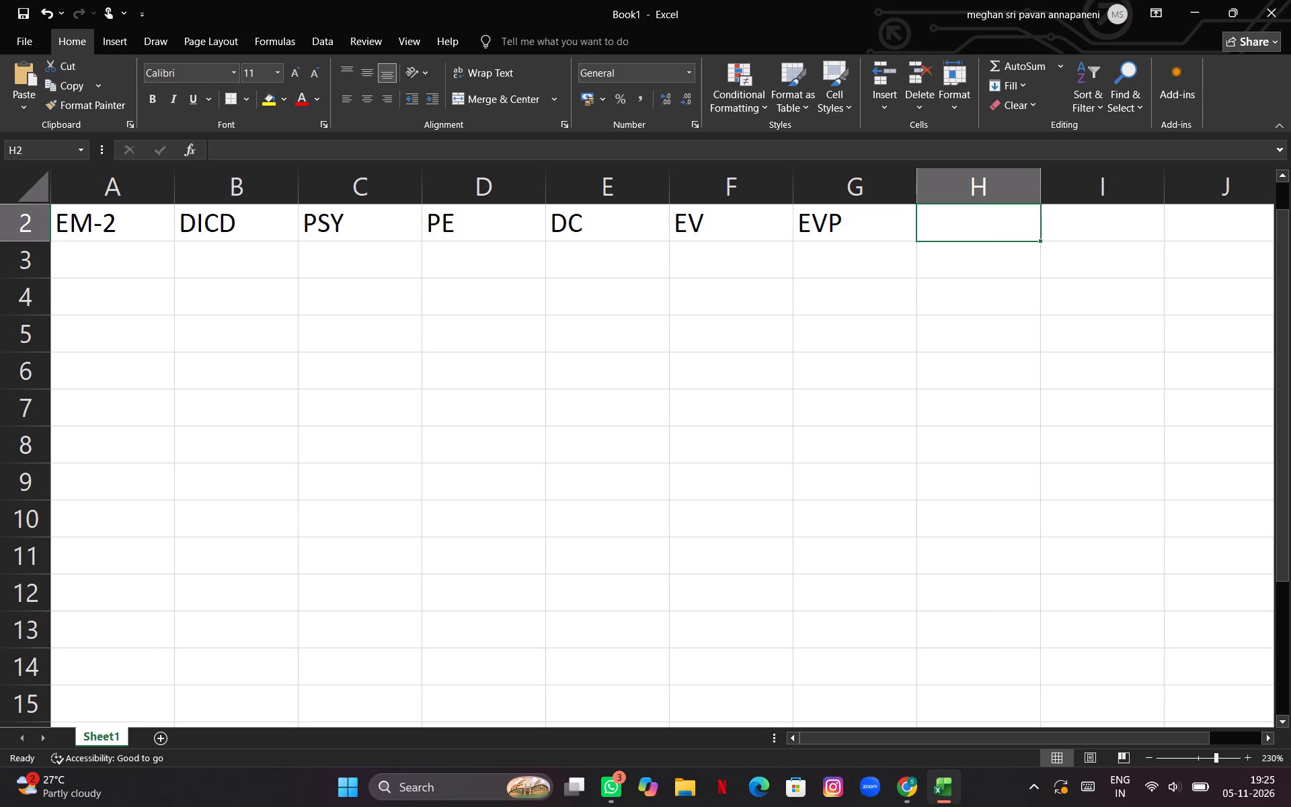
# Enter Quiz in row 3 under the PE, DICD and EM-2 headings.
pyautogui.click(449, 256)
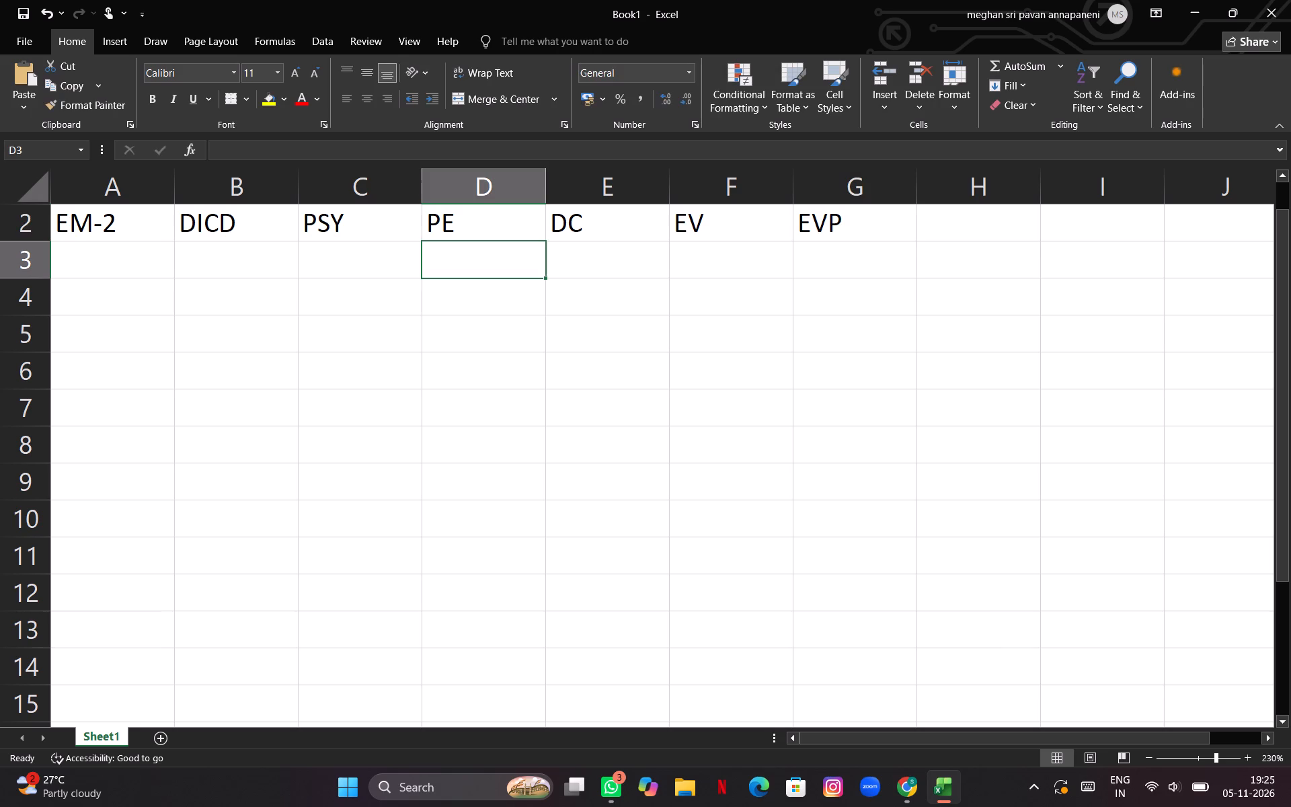
pyautogui.hotkey('shift', 'q')
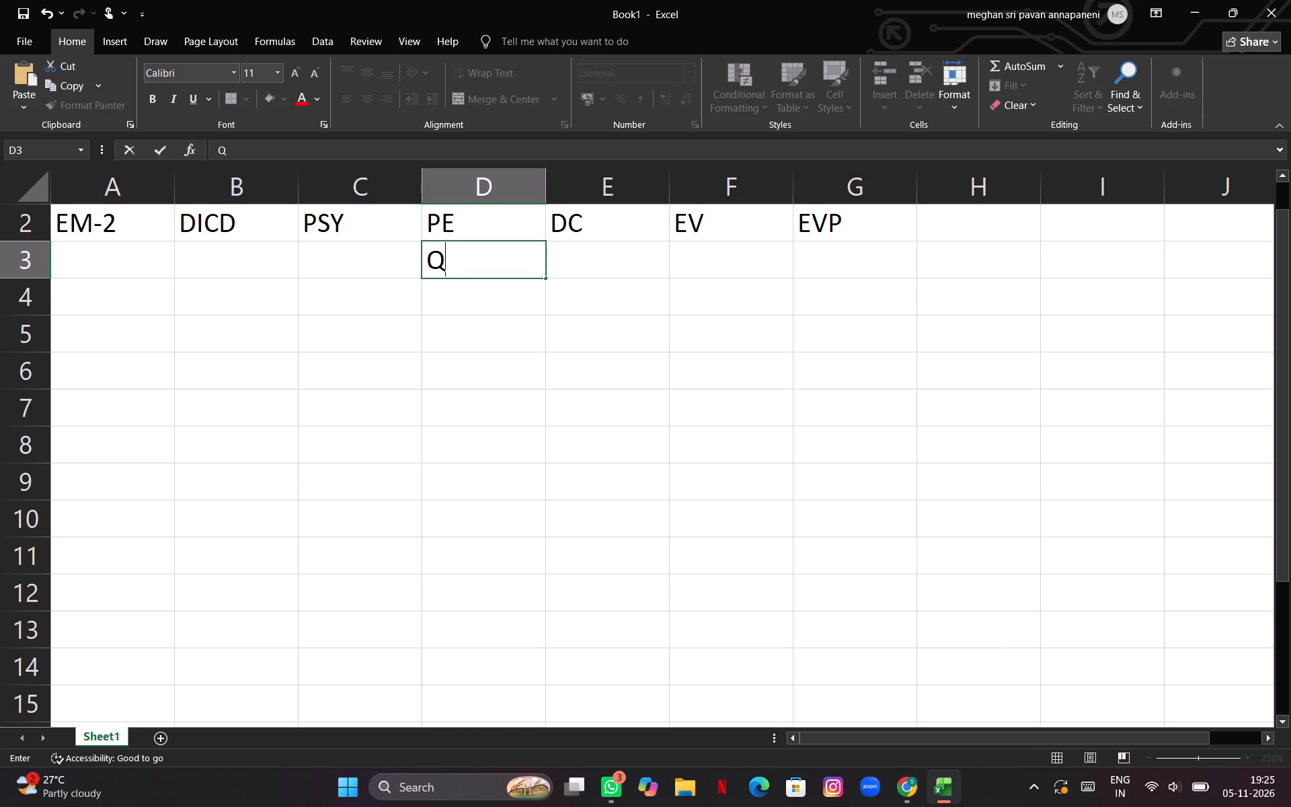
pyautogui.write('ui')
pyautogui.press('z')
pyautogui.click(186, 264)
pyautogui.hotkey('shift', 'q')
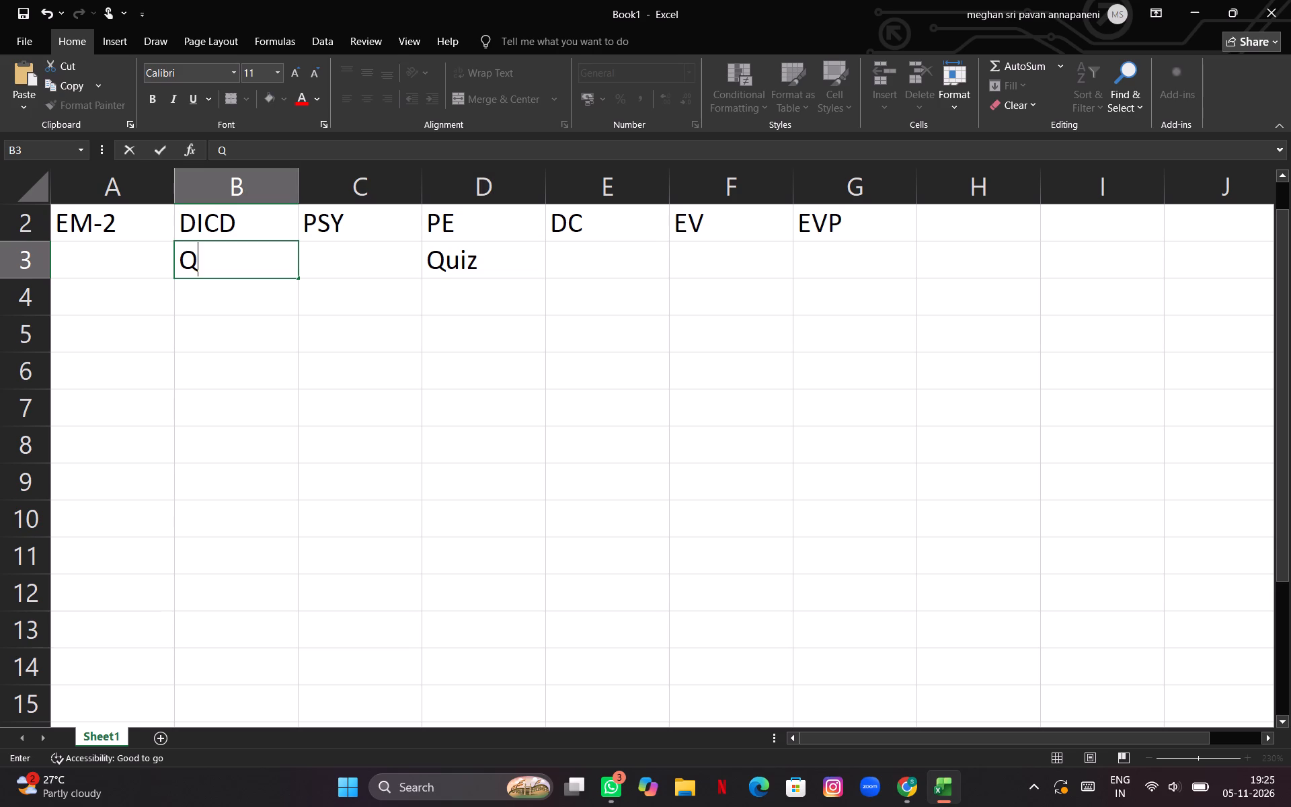
pyautogui.write('ui')
pyautogui.press('z')
pyautogui.click(114, 260)
pyautogui.write('Qu')
pyautogui.press('i')
pyautogui.press('z')
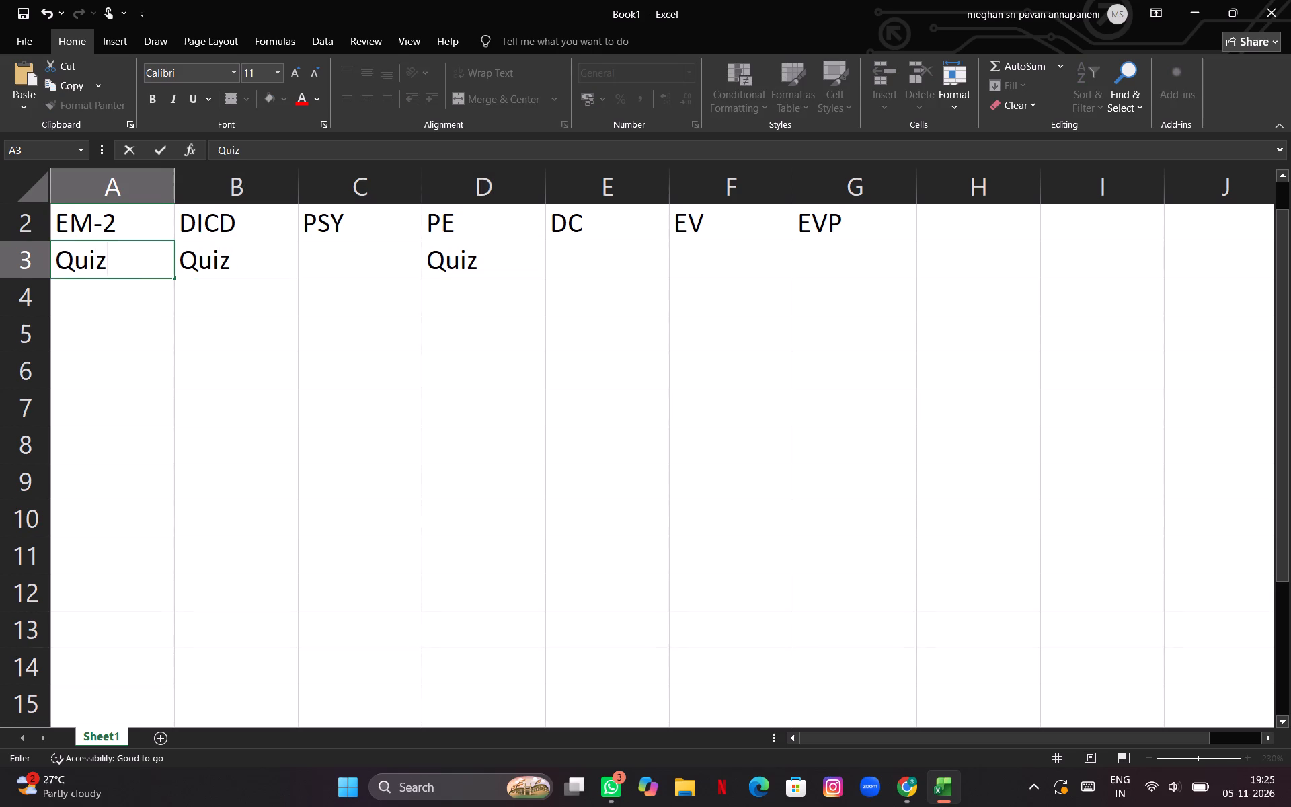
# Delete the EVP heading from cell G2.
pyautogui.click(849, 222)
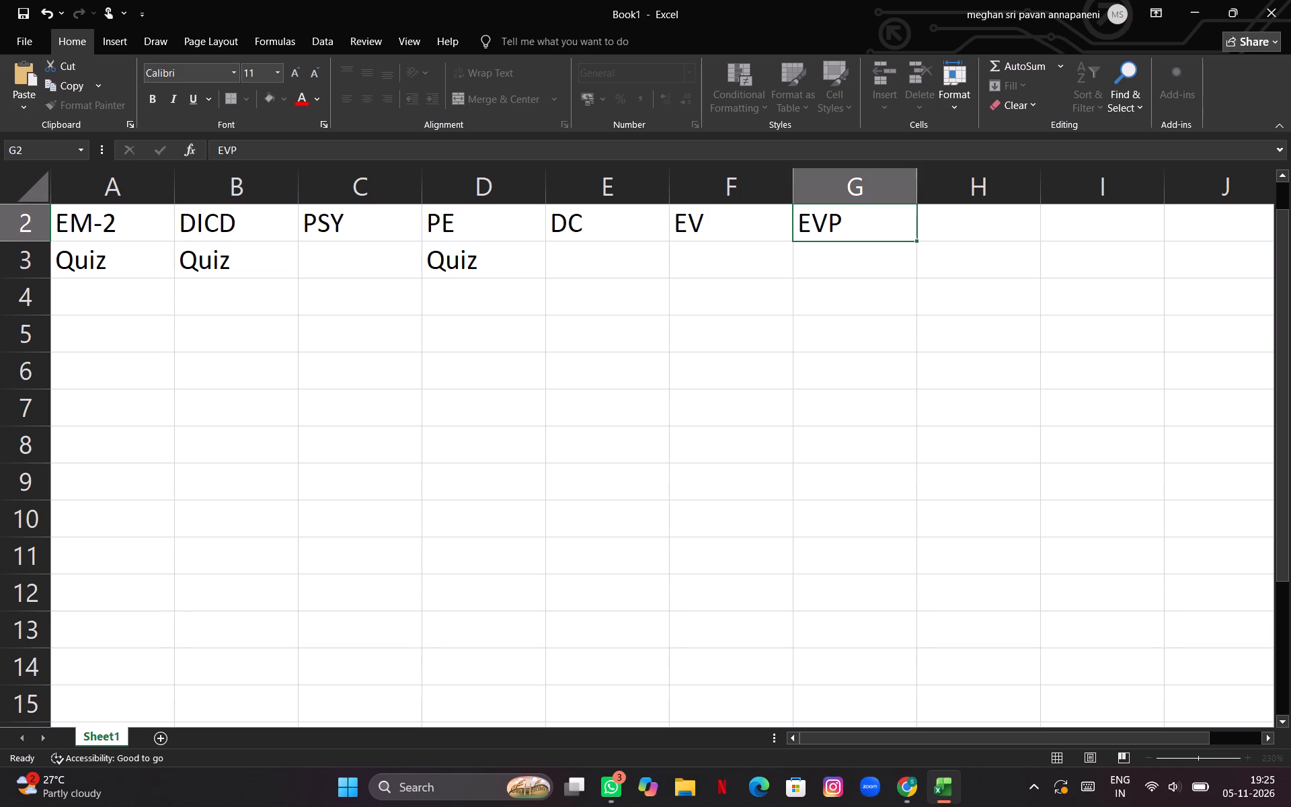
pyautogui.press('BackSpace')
# Enter Project in cell F3 under the EV heading.
pyautogui.click(740, 256)
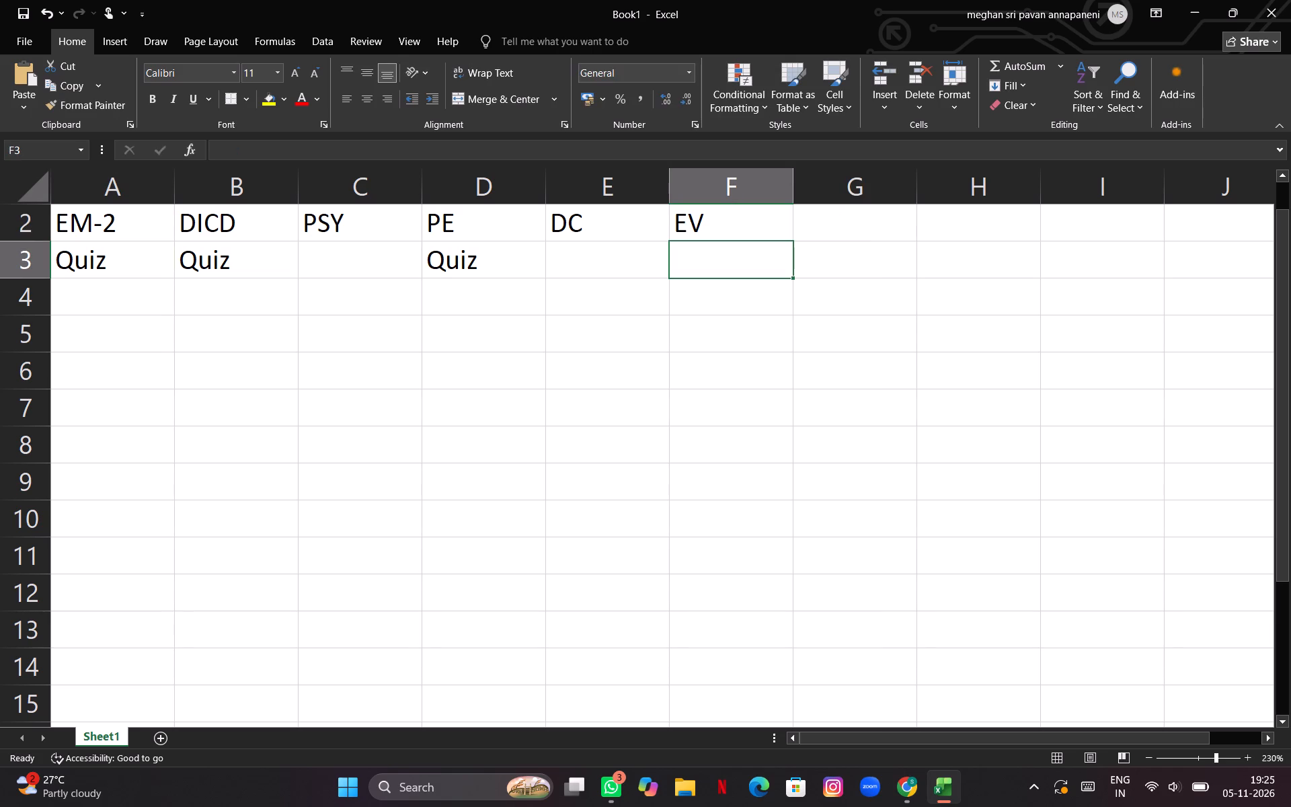
pyautogui.hotkey('shift', 'p')
pyautogui.write('roh')
pyautogui.press('BackSpace')
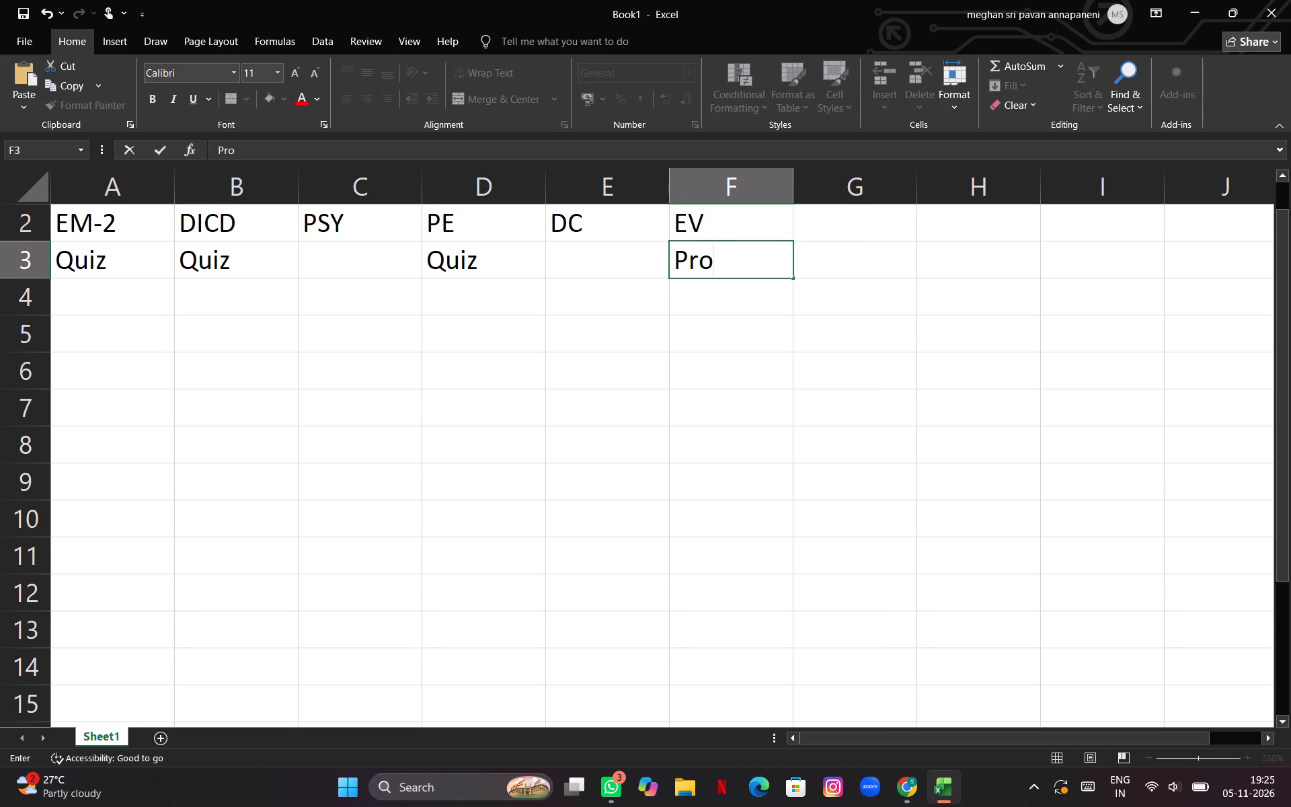
pyautogui.write('ject')
pyautogui.click(605, 268)
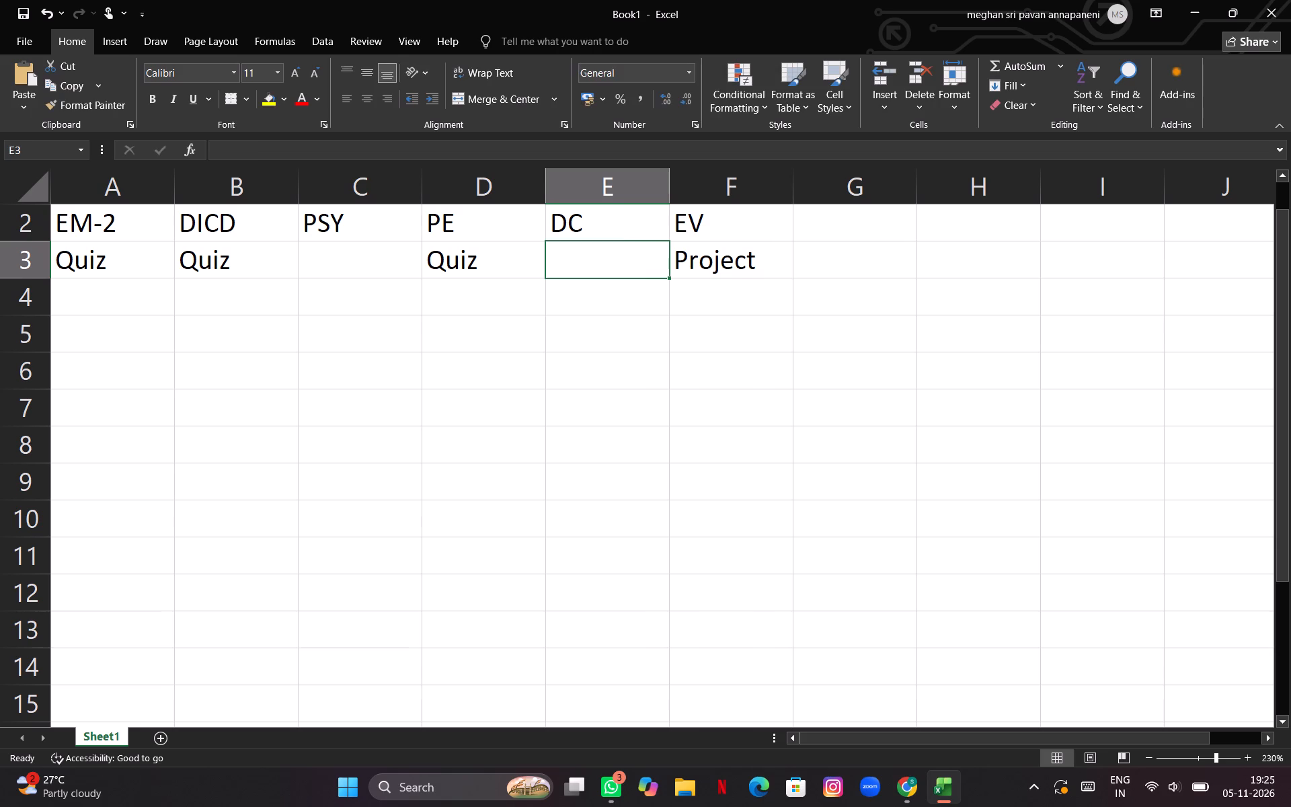
# Enter NA in cell C3 under the PSY heading.
pyautogui.click(350, 260)
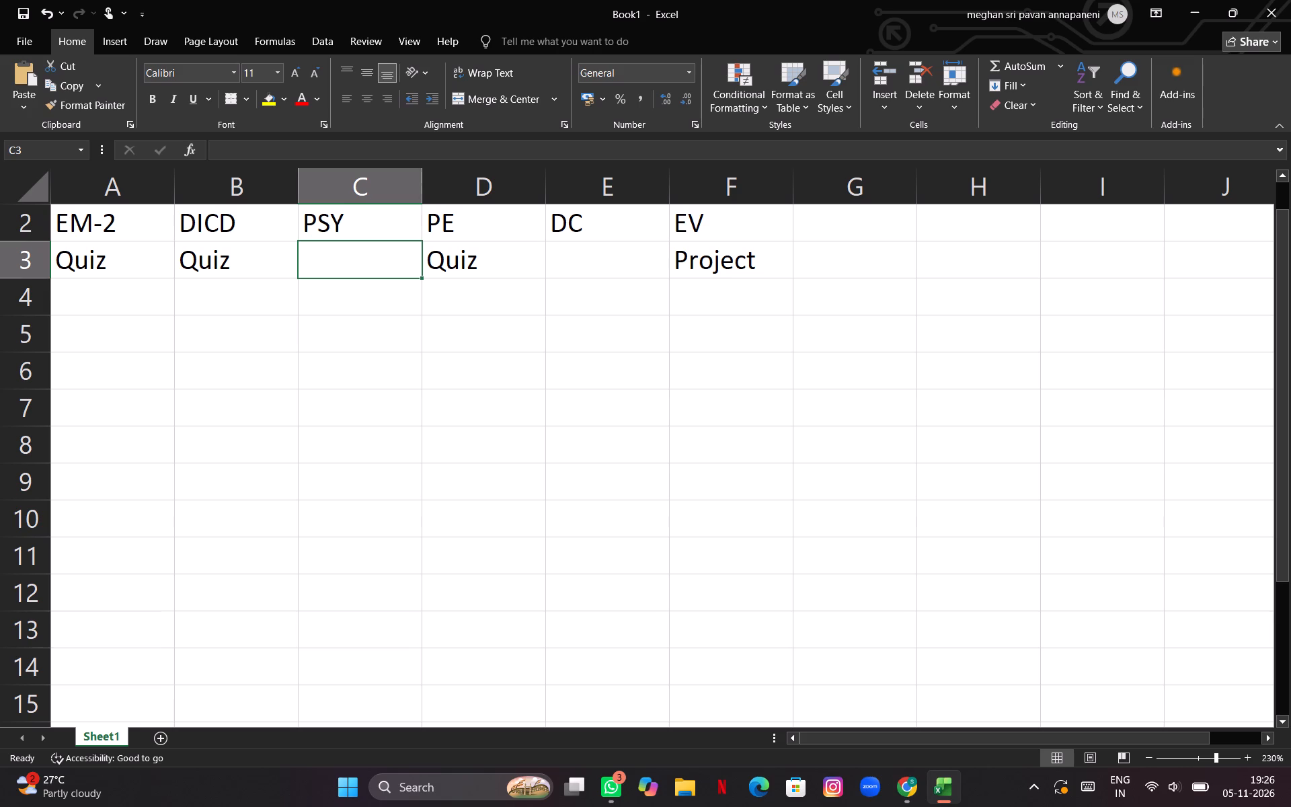
pyautogui.write('NA')
pyautogui.click(593, 266)
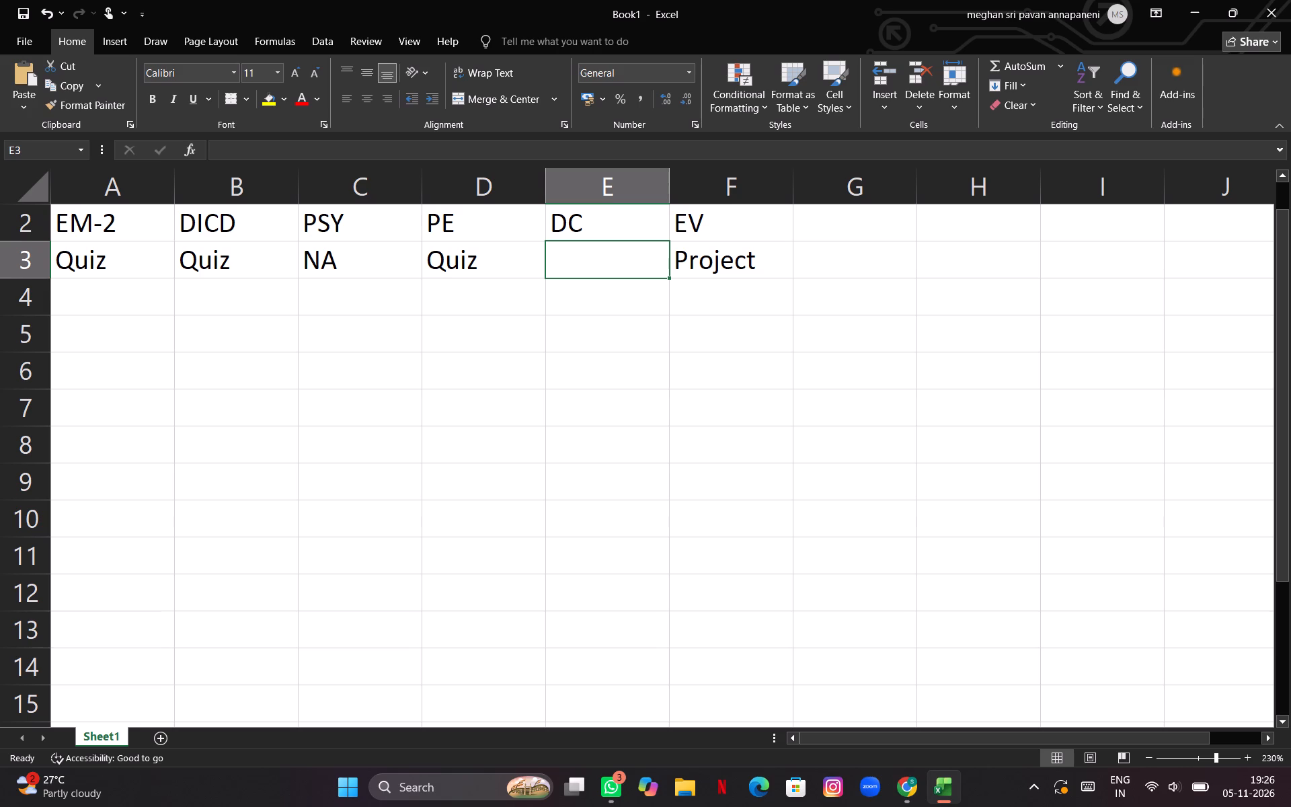
# Enter the numbers 304 in cell G2 and 30 in cell H2 as new headings.
pyautogui.click(845, 227)
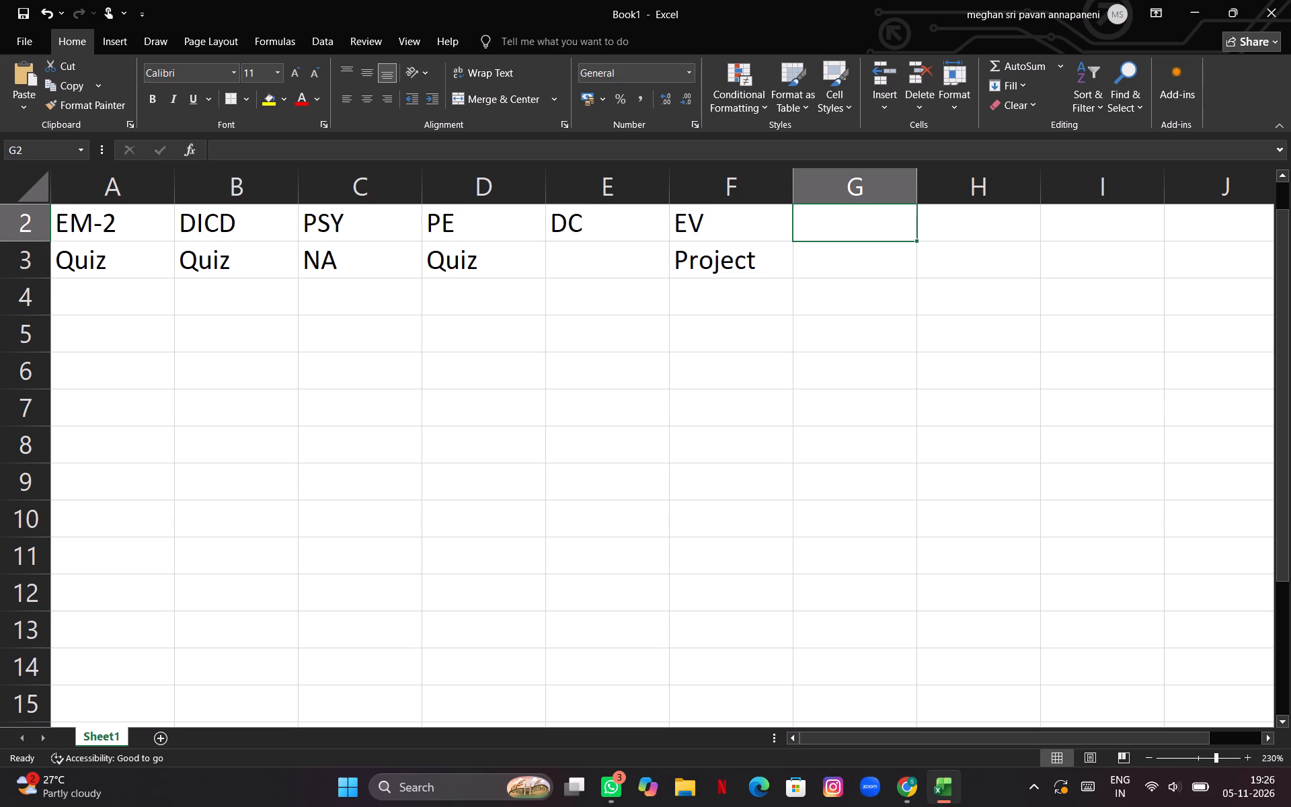
pyautogui.press('3')
pyautogui.press('0')
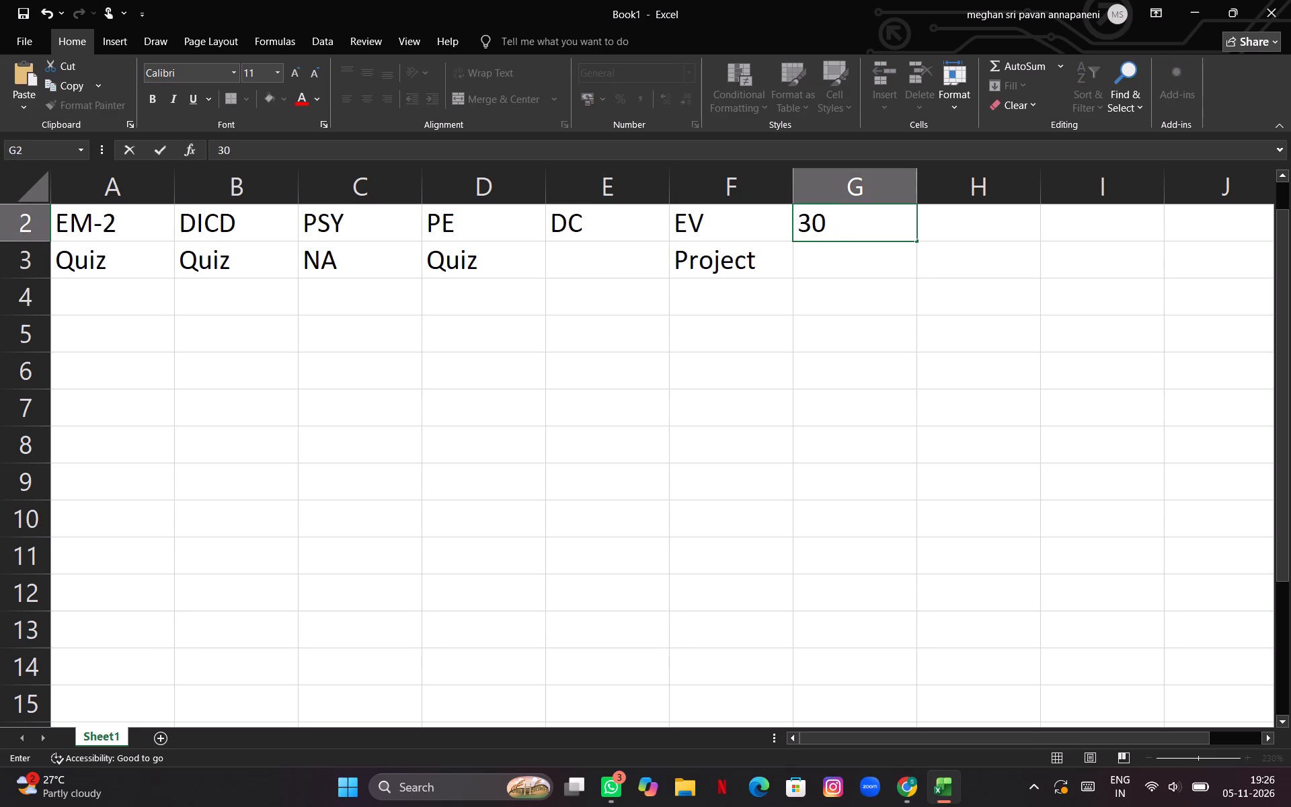
pyautogui.press('4')
pyautogui.click(971, 224)
pyautogui.press('3')
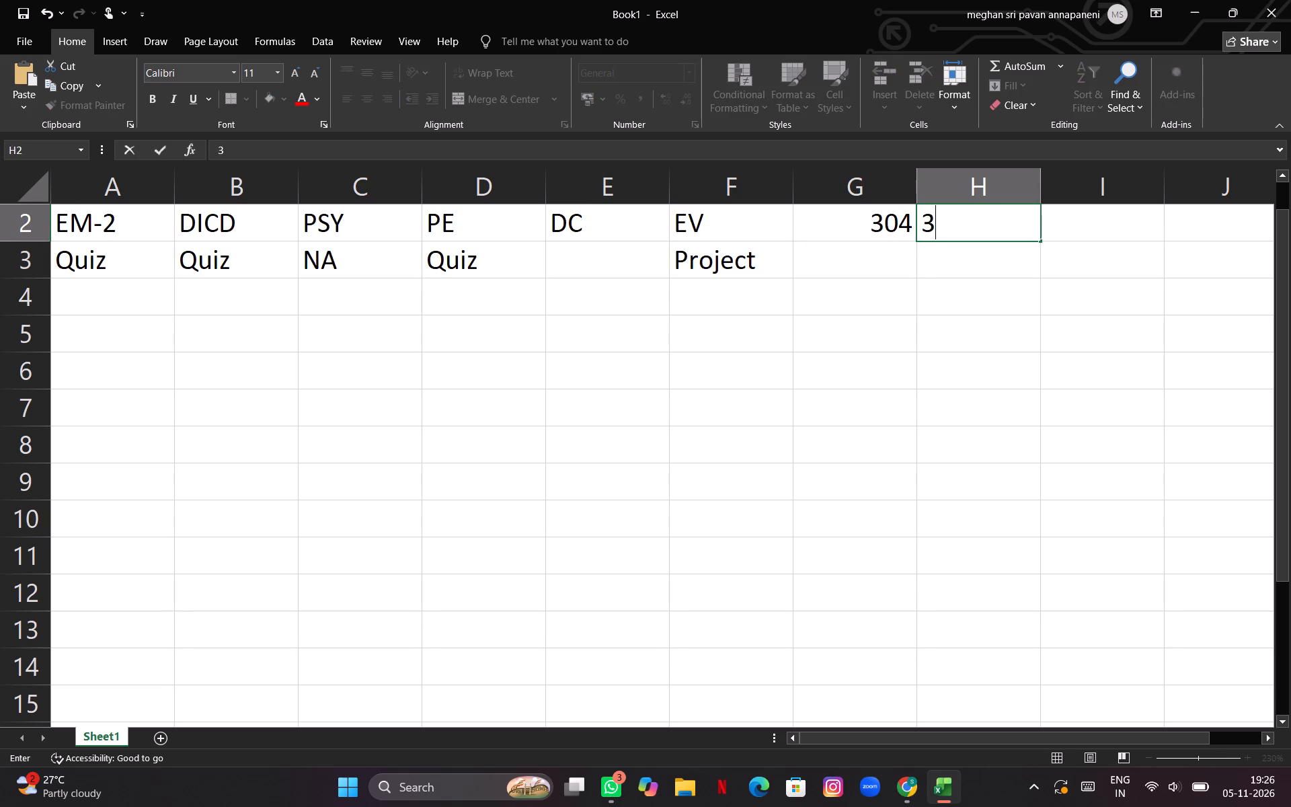
pyautogui.press('0')
# Add the prefix EEP to the heading in cell G2, making it EEP304.
pyautogui.click(875, 241)
pyautogui.click(863, 229)
pyautogui.click(863, 229)
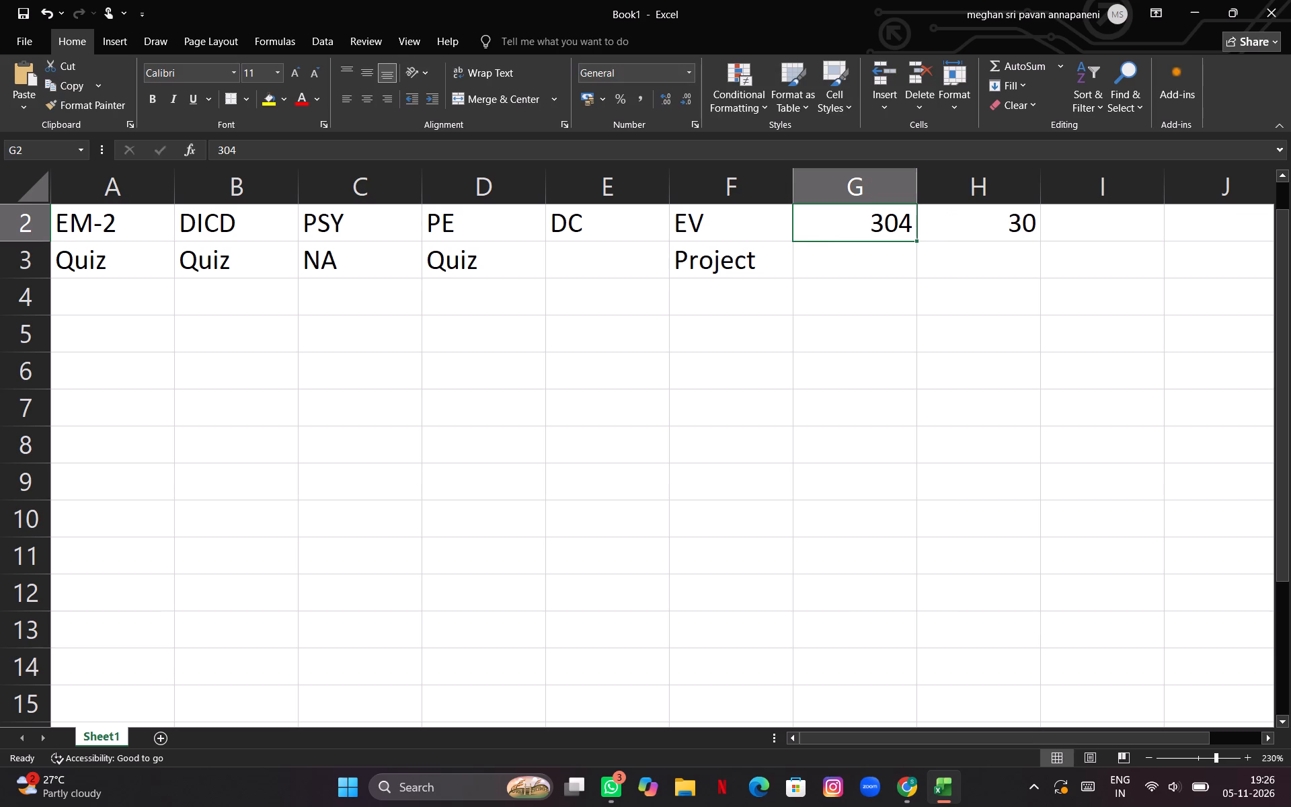
pyautogui.tripleClick(871, 221)
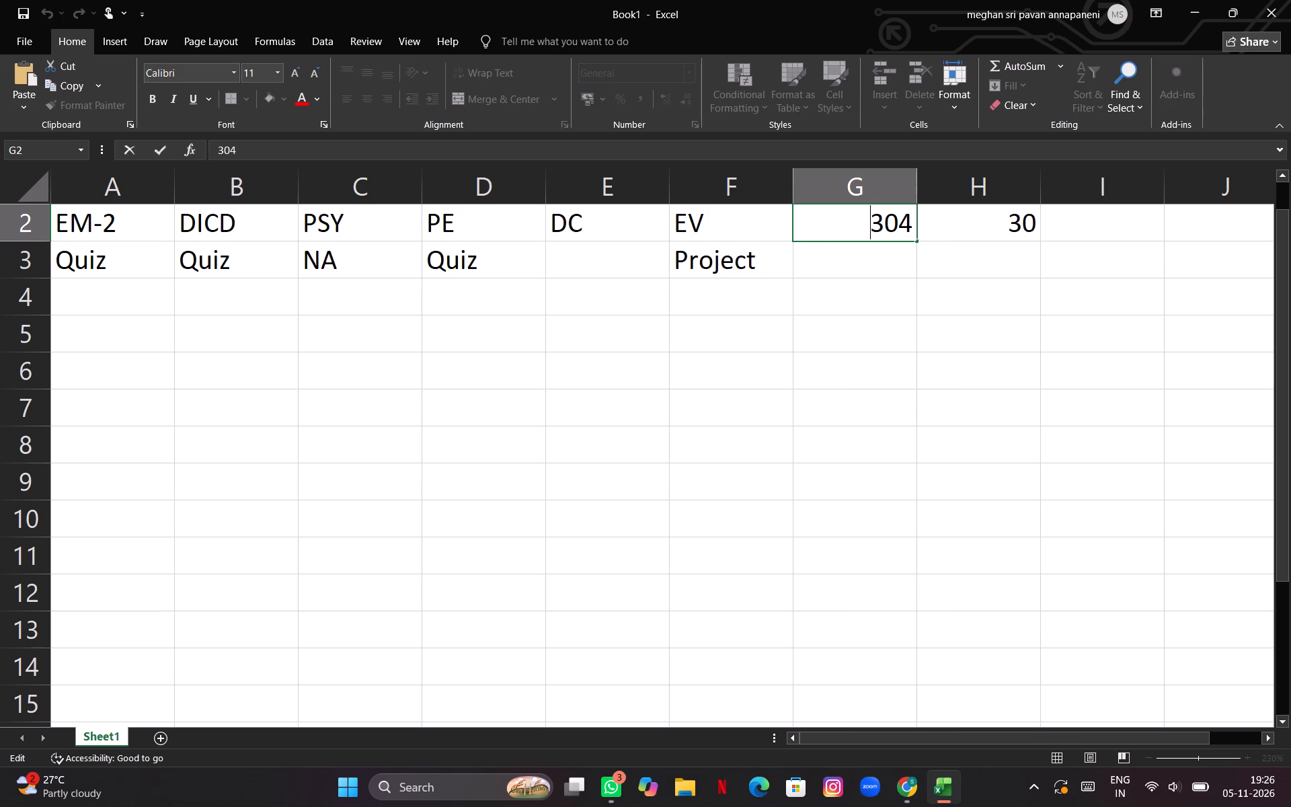
pyautogui.write('EE')
pyautogui.press('p')
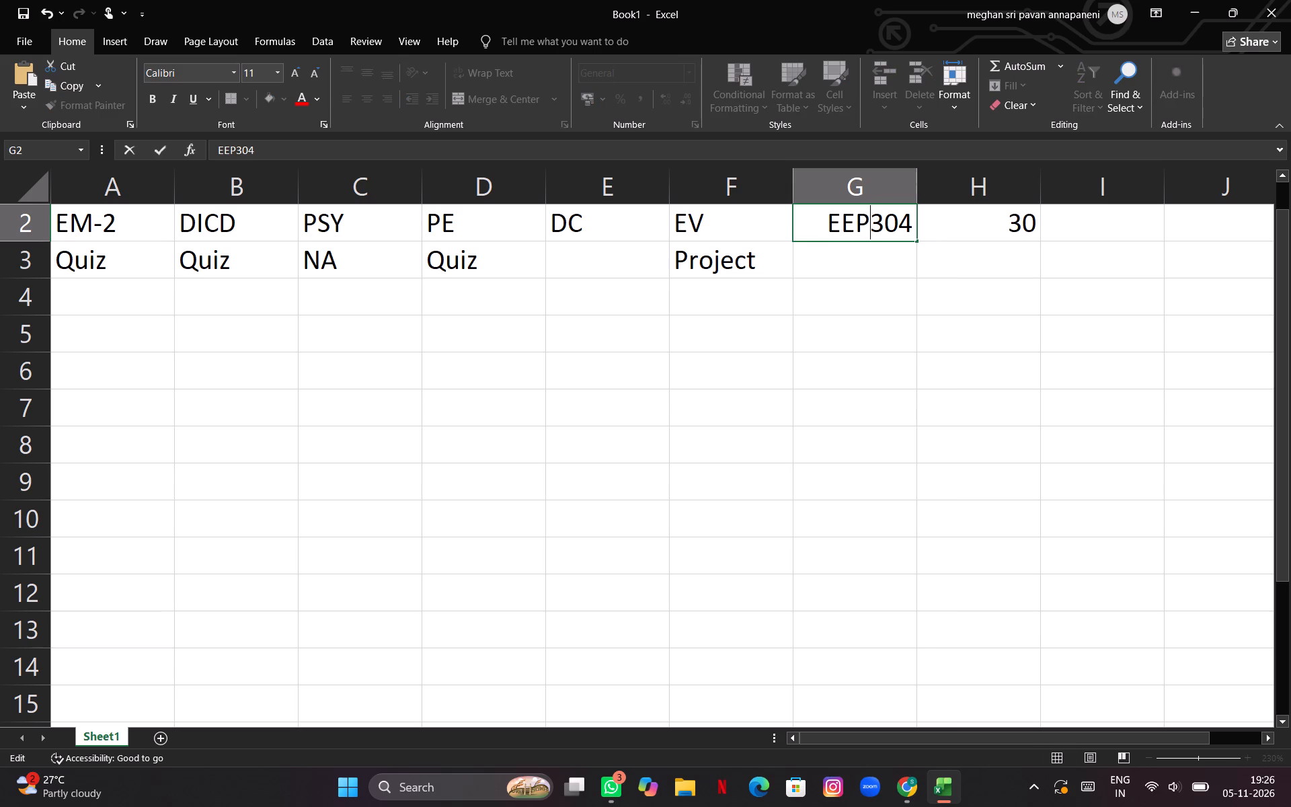
# Complete the heading in cell H2 so that it reads EEP305.
pyautogui.click(970, 229)
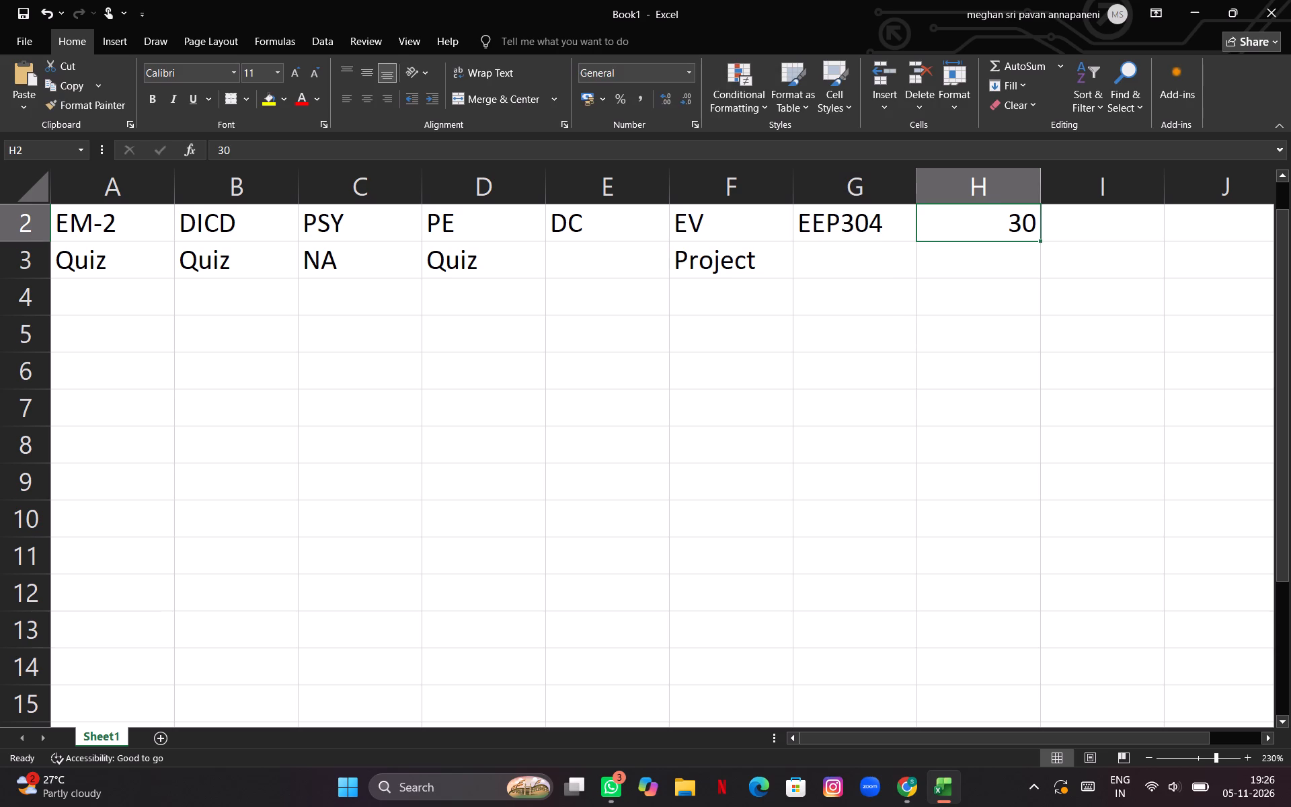
pyautogui.click(970, 229)
pyautogui.click(972, 229)
pyautogui.click(1004, 233)
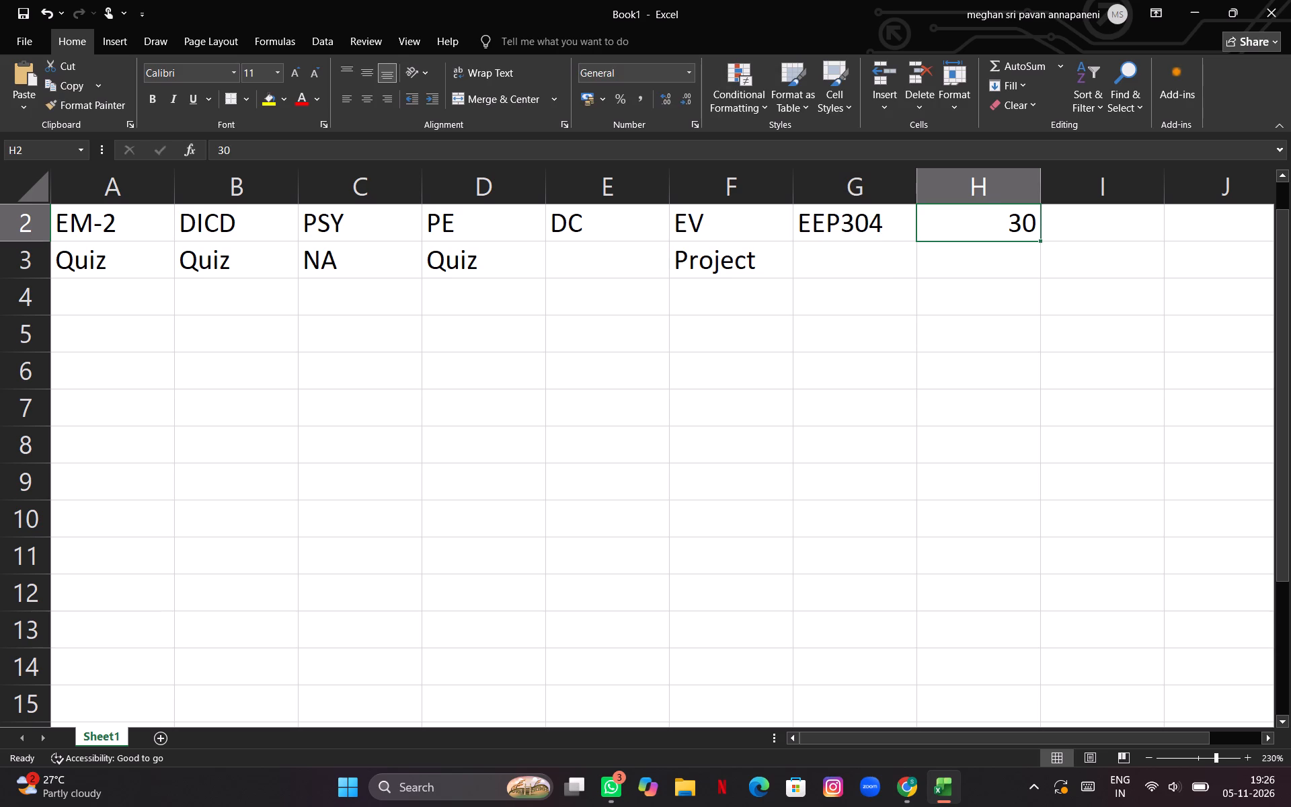
pyautogui.click(1013, 219)
pyautogui.click(1000, 217)
pyautogui.moveTo(1000, 217); pyautogui.dragTo(1013, 225)
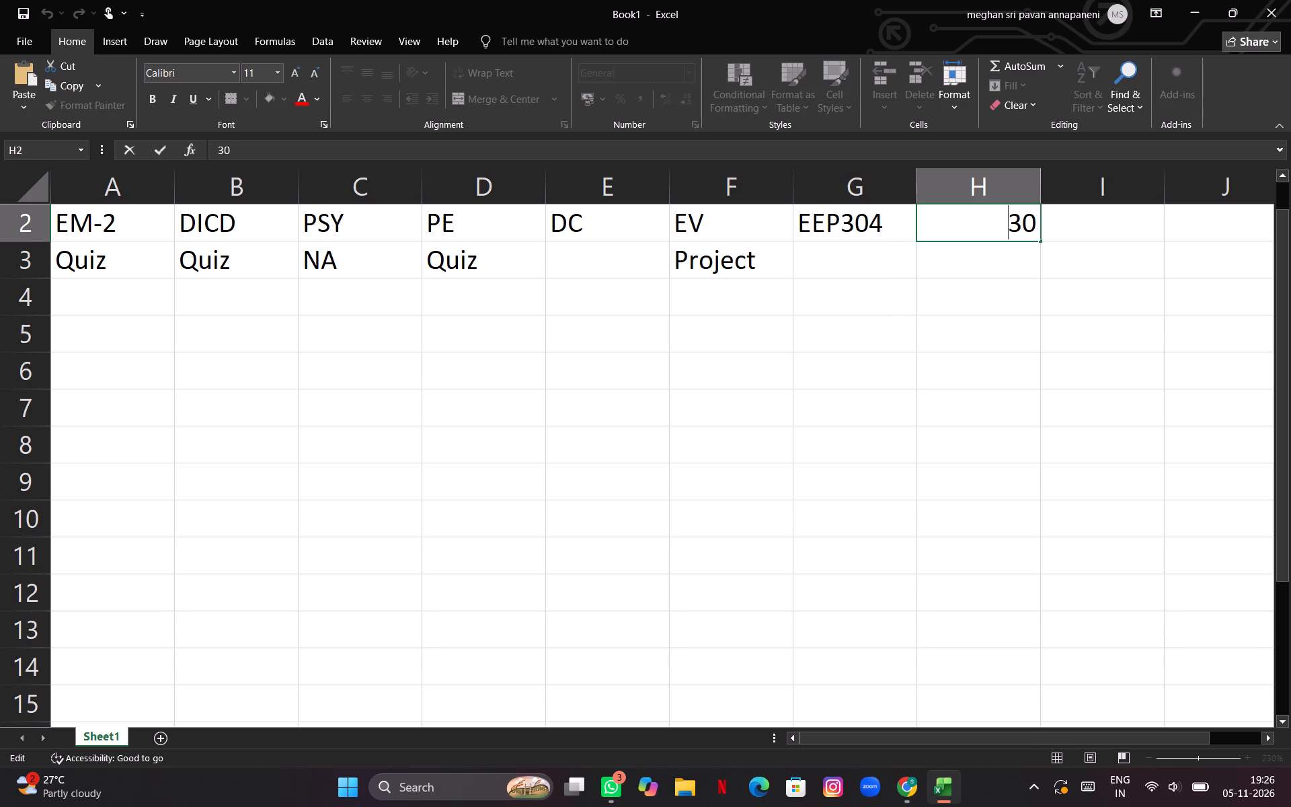
pyautogui.write('EE')
pyautogui.press('p')
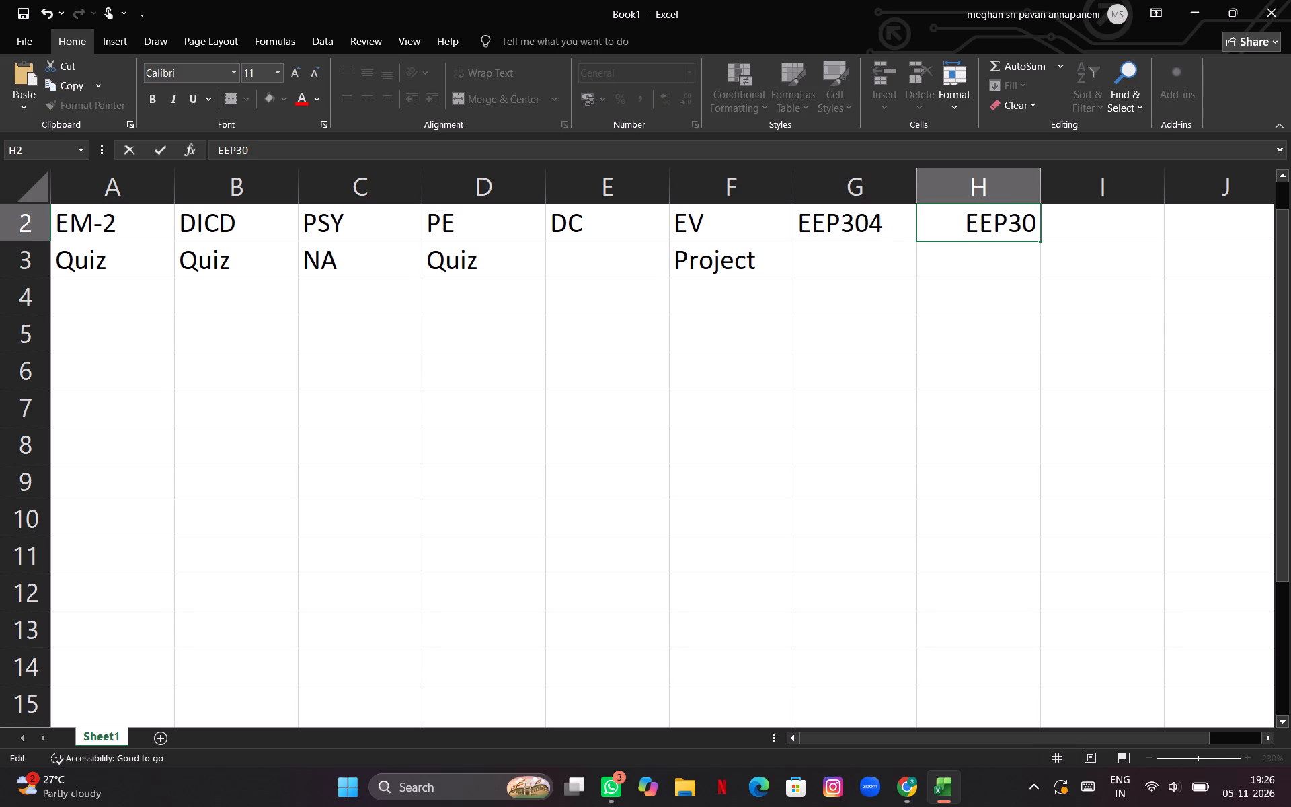
pyautogui.press('Right')
pyautogui.press('Right')
pyautogui.press('5')
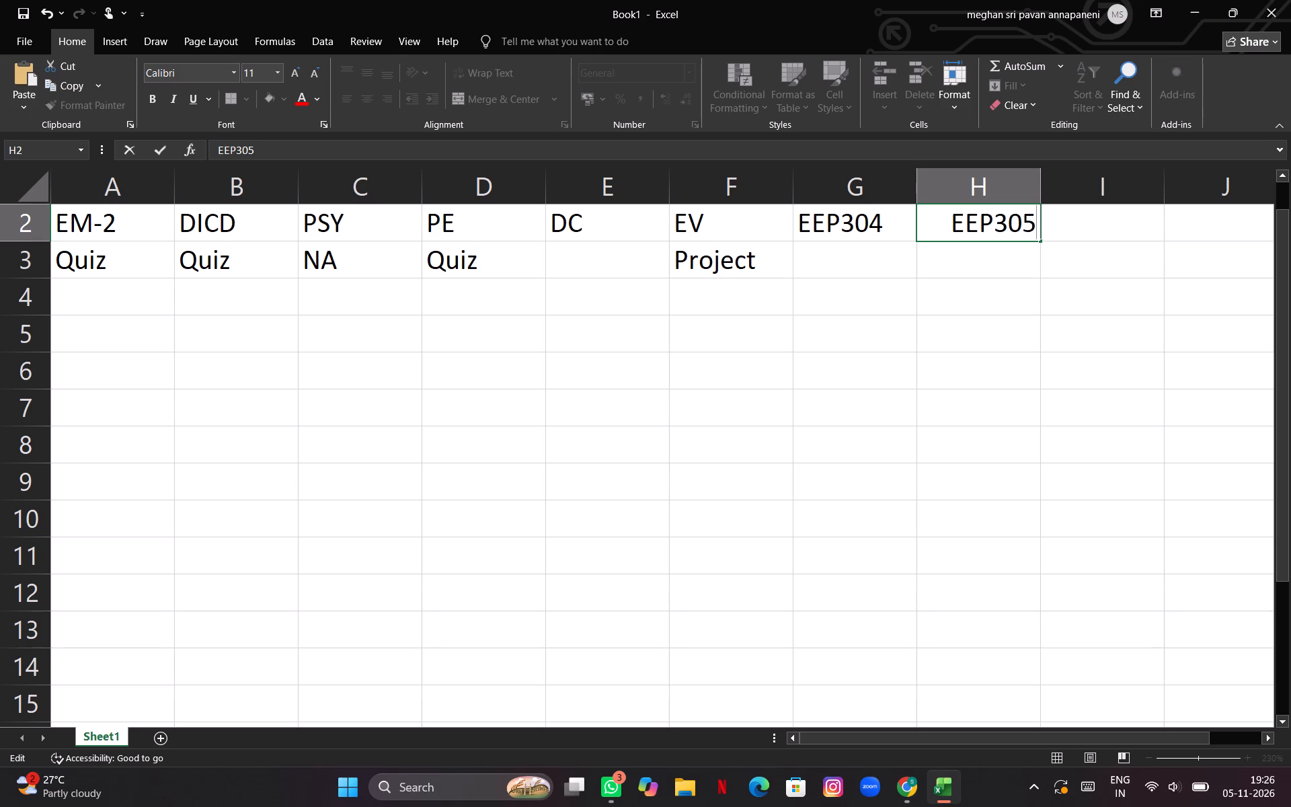
# Enter VIVA under the EEP304 heading and QUIZ under the EEP305 heading in row 3.
pyautogui.click(892, 272)
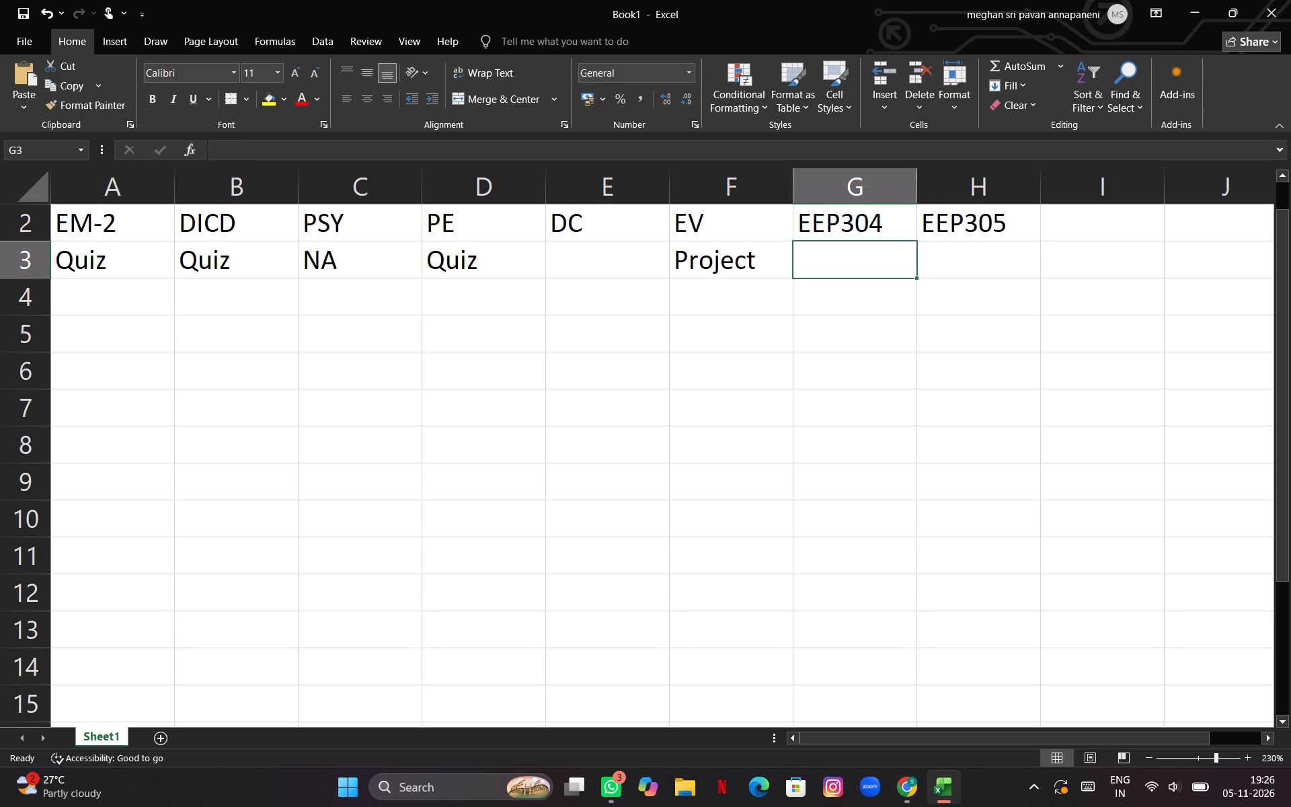
pyautogui.write('VIV')
pyautogui.press('a')
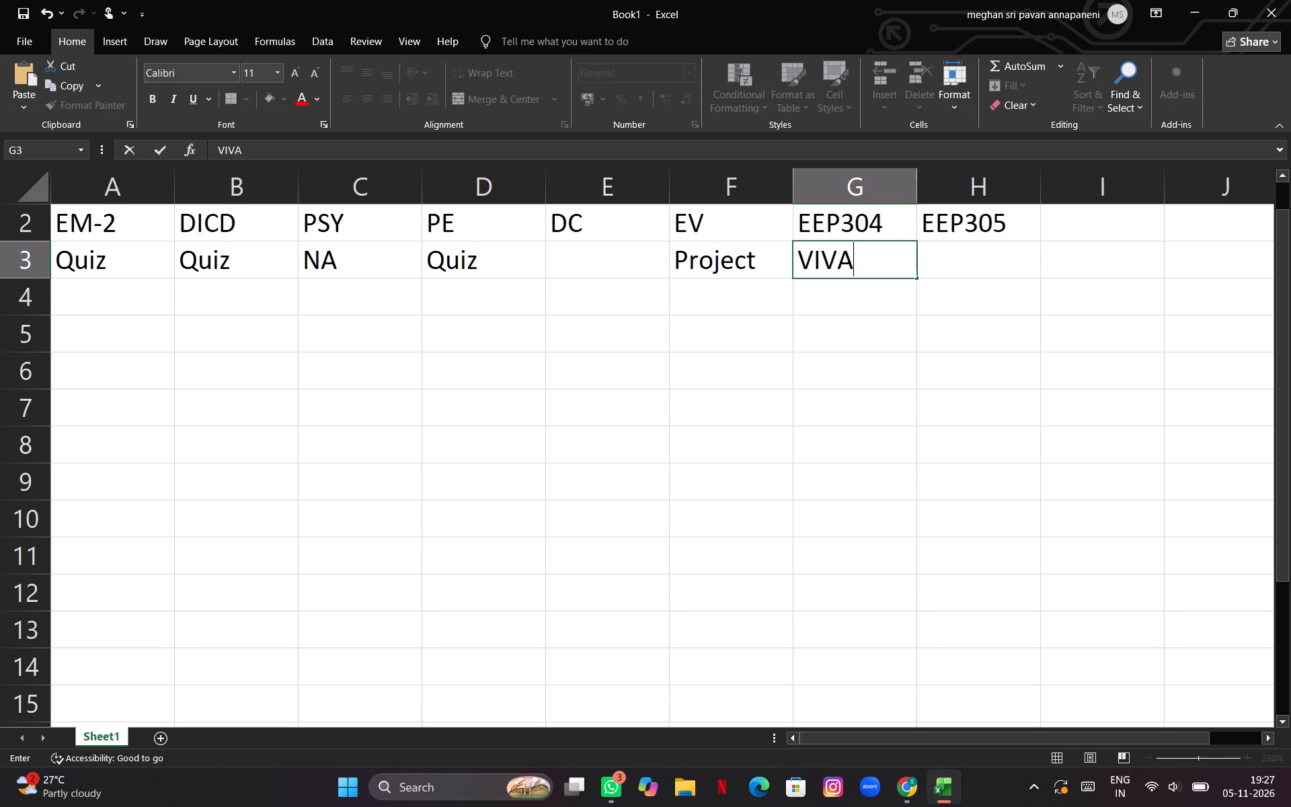
pyautogui.click(966, 270)
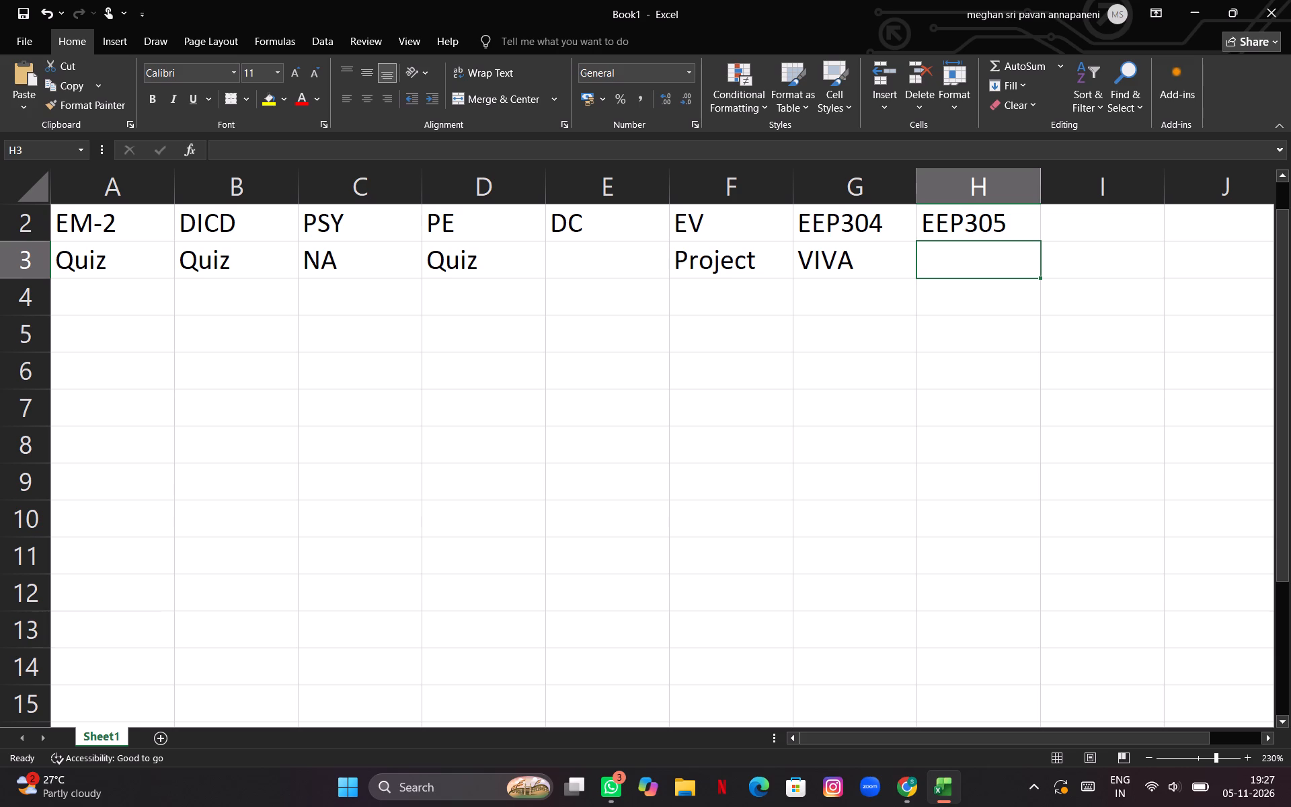
pyautogui.moveTo(916, 347); pyautogui.dragTo(947, 350)
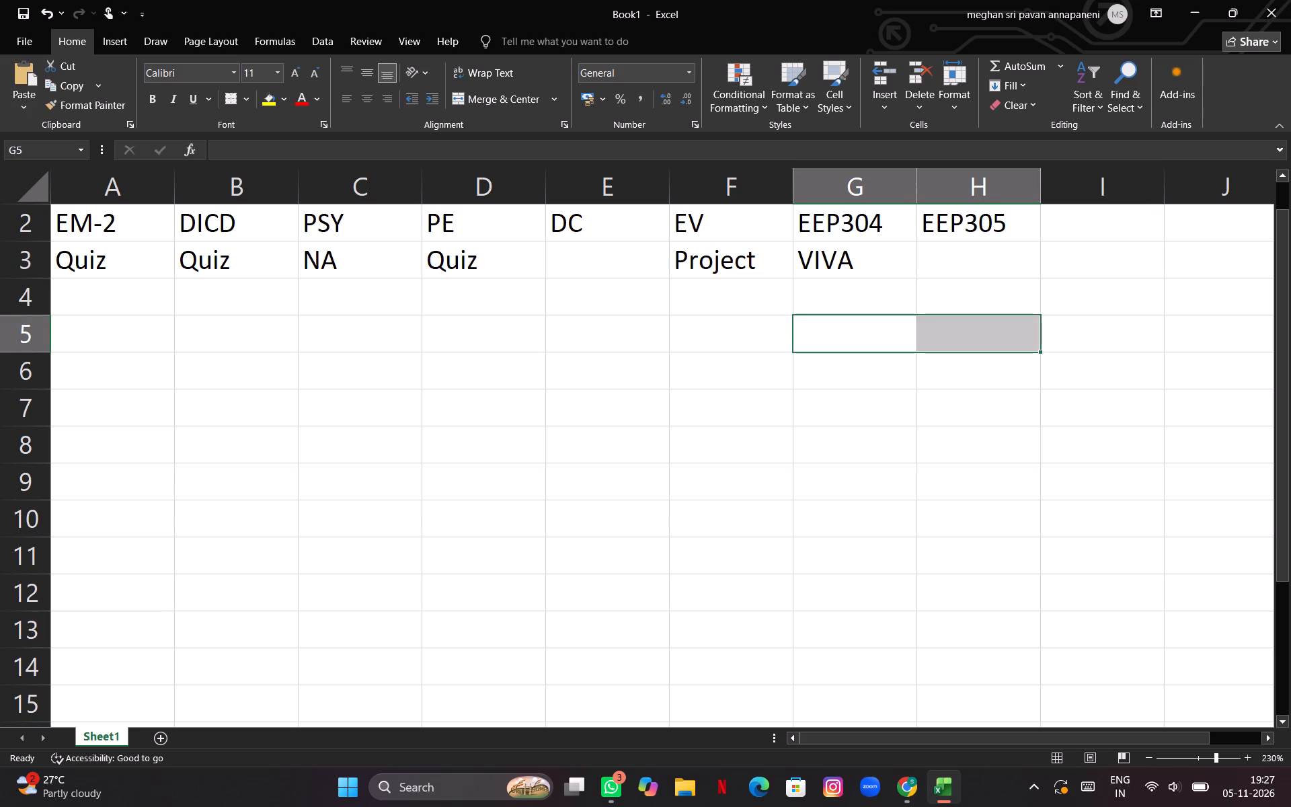
pyautogui.click(965, 255)
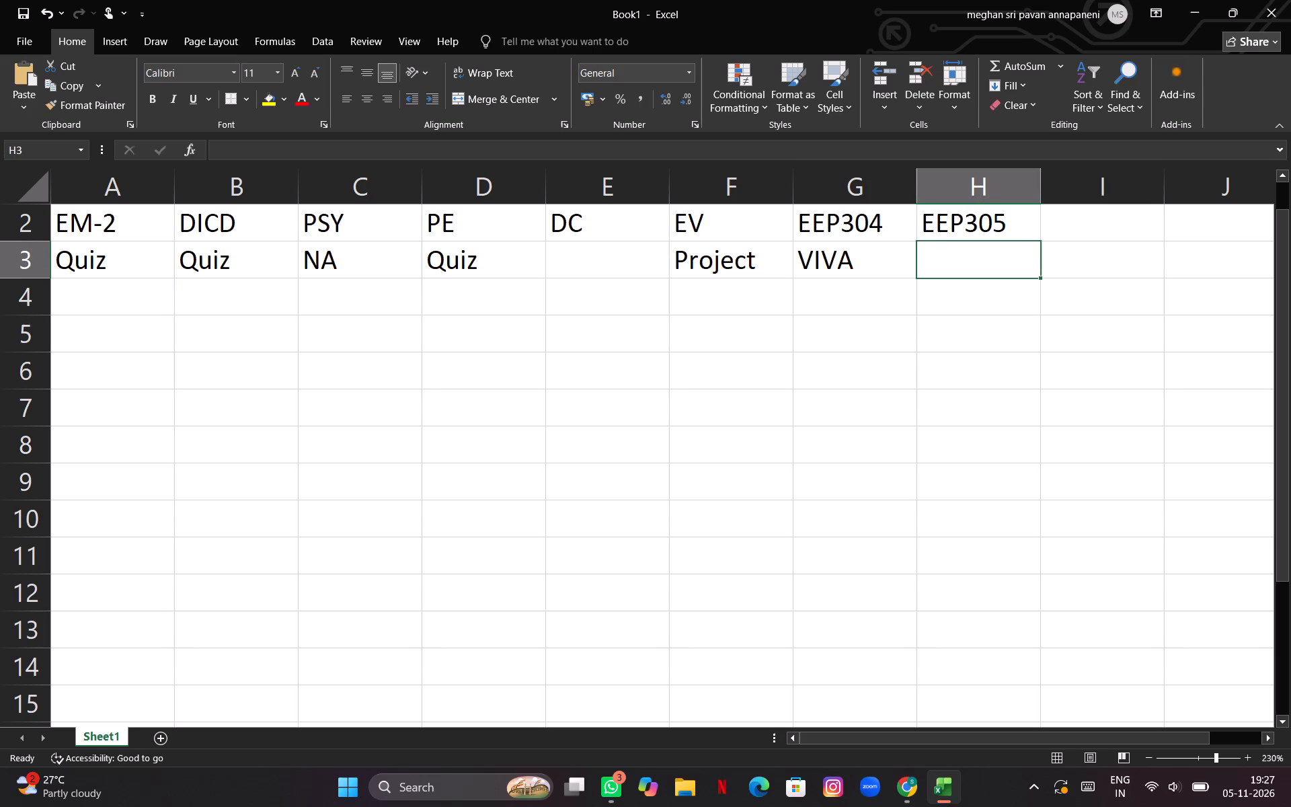
pyautogui.press('q')
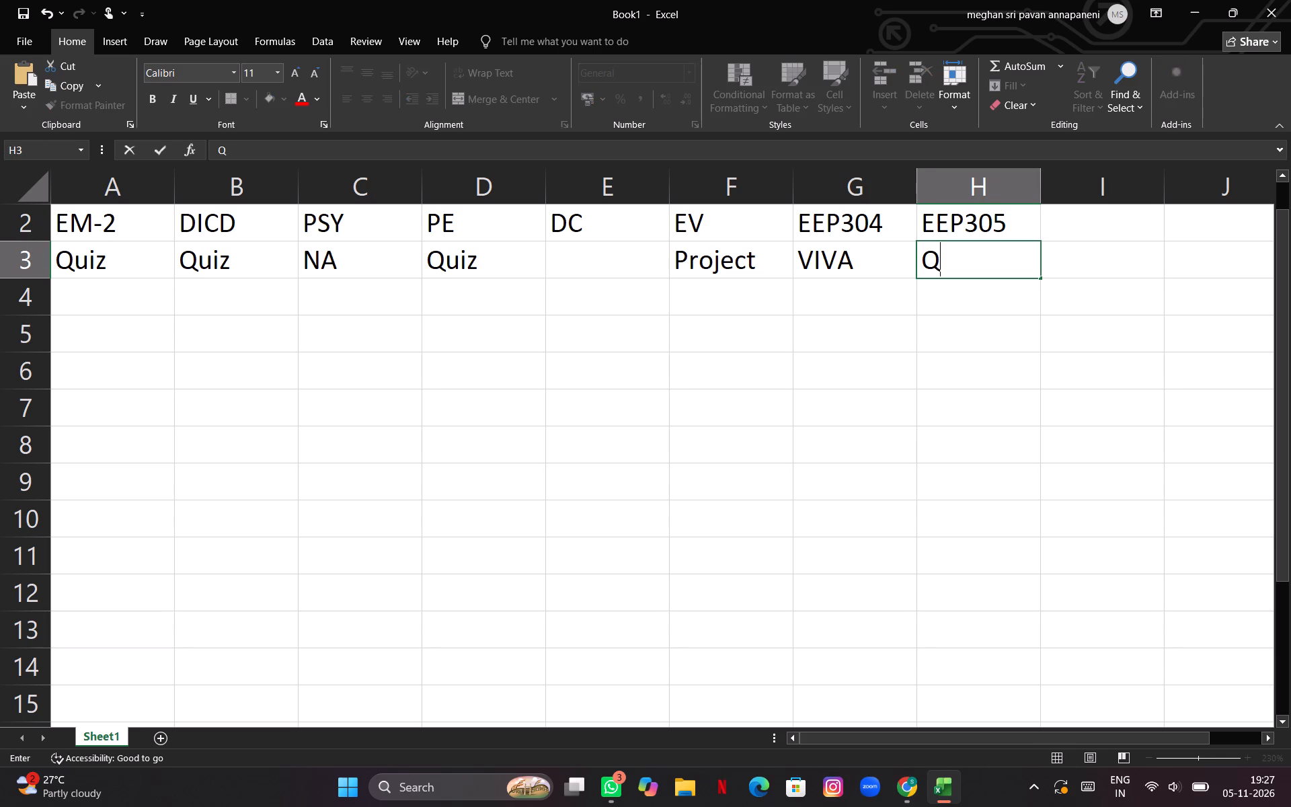
pyautogui.write('UI')
pyautogui.press('z')
# Enter NEXT W in cell A4 as the timing of the EM-2 quiz.
pyautogui.click(231, 304)
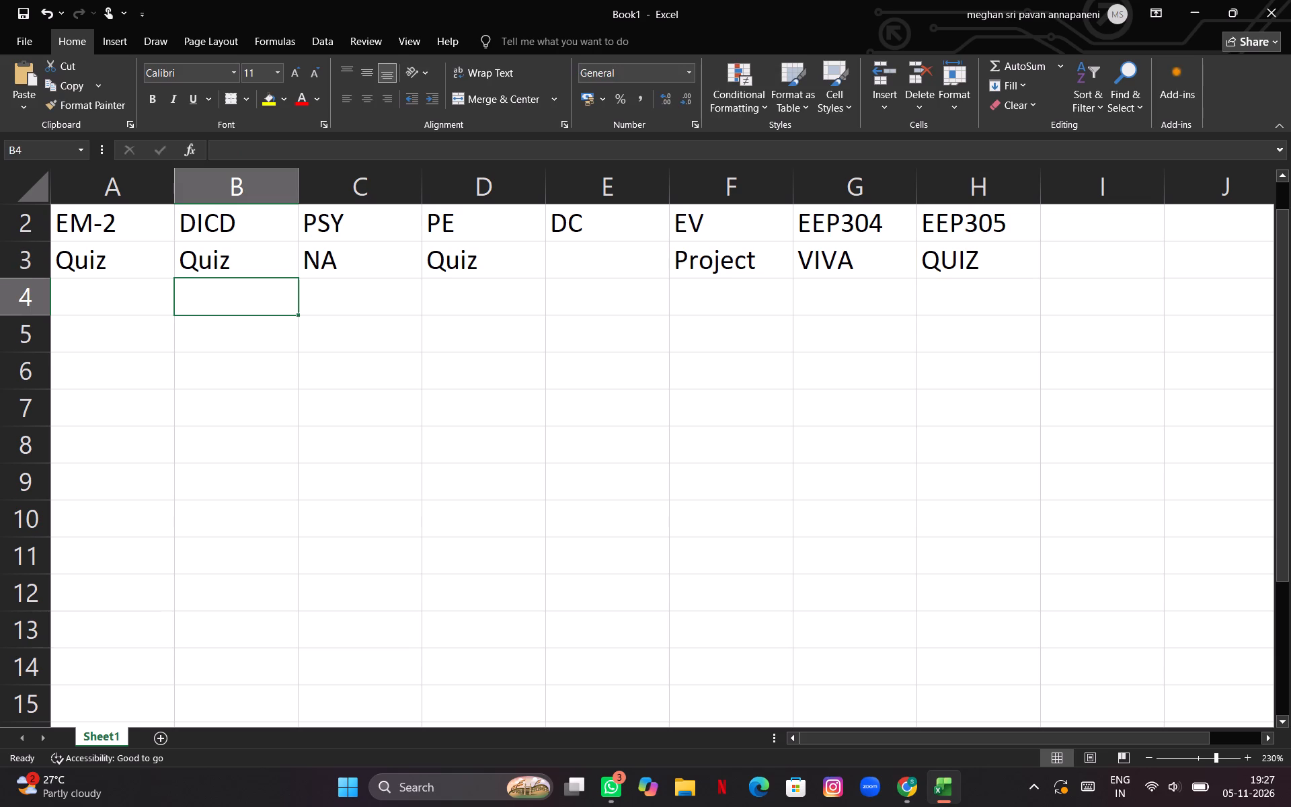
pyautogui.click(124, 314)
pyautogui.write('nEXT')
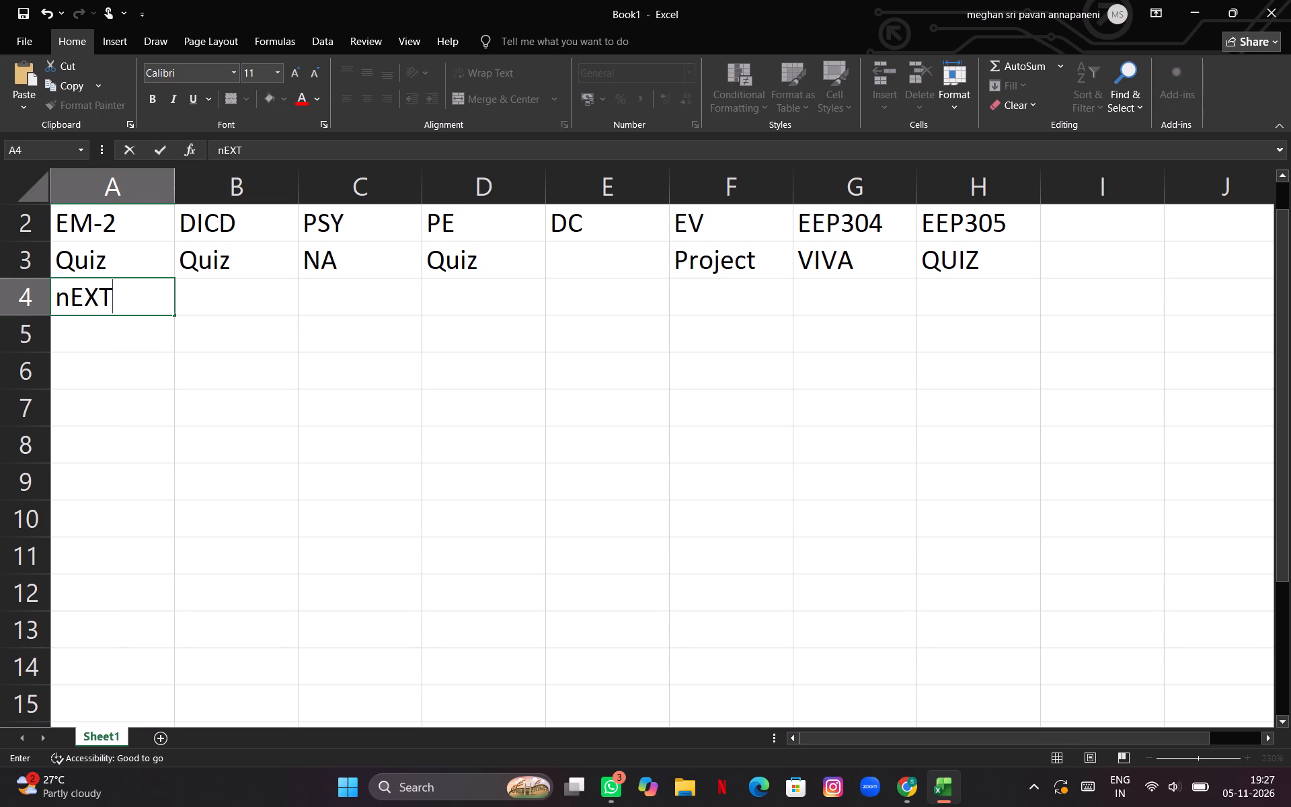
pyautogui.press('BackSpace')
pyautogui.press('BackSpace')
pyautogui.press('BackSpace')
pyautogui.press('BackSpace')
pyautogui.write('nEXT')
pyautogui.press('BackSpace')
pyautogui.press('BackSpace')
pyautogui.press('BackSpace')
pyautogui.press('BackSpace')
pyautogui.write('NEXT')
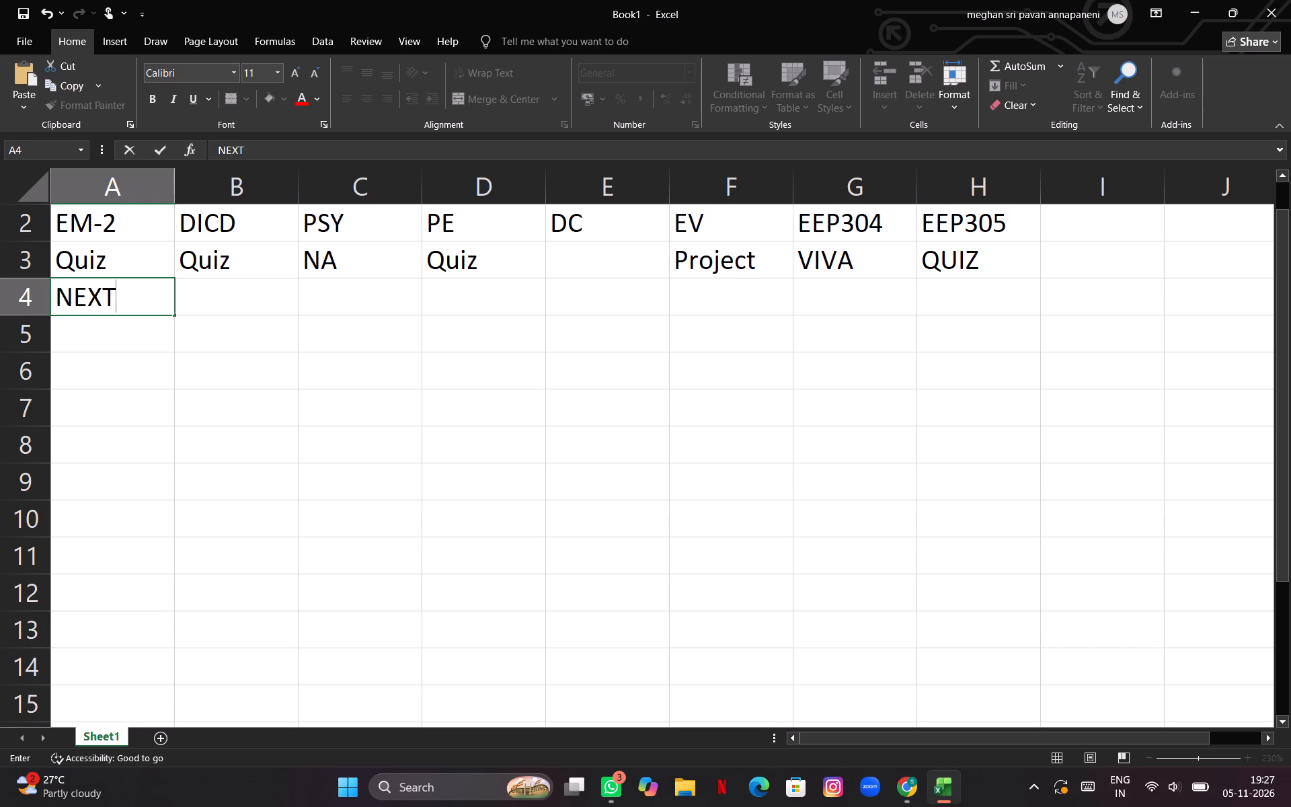
pyautogui.press('space')
pyautogui.write('W')
# Enter AFTER 16 in cell B4 as the timing of the DICD quiz.
pyautogui.click(208, 296)
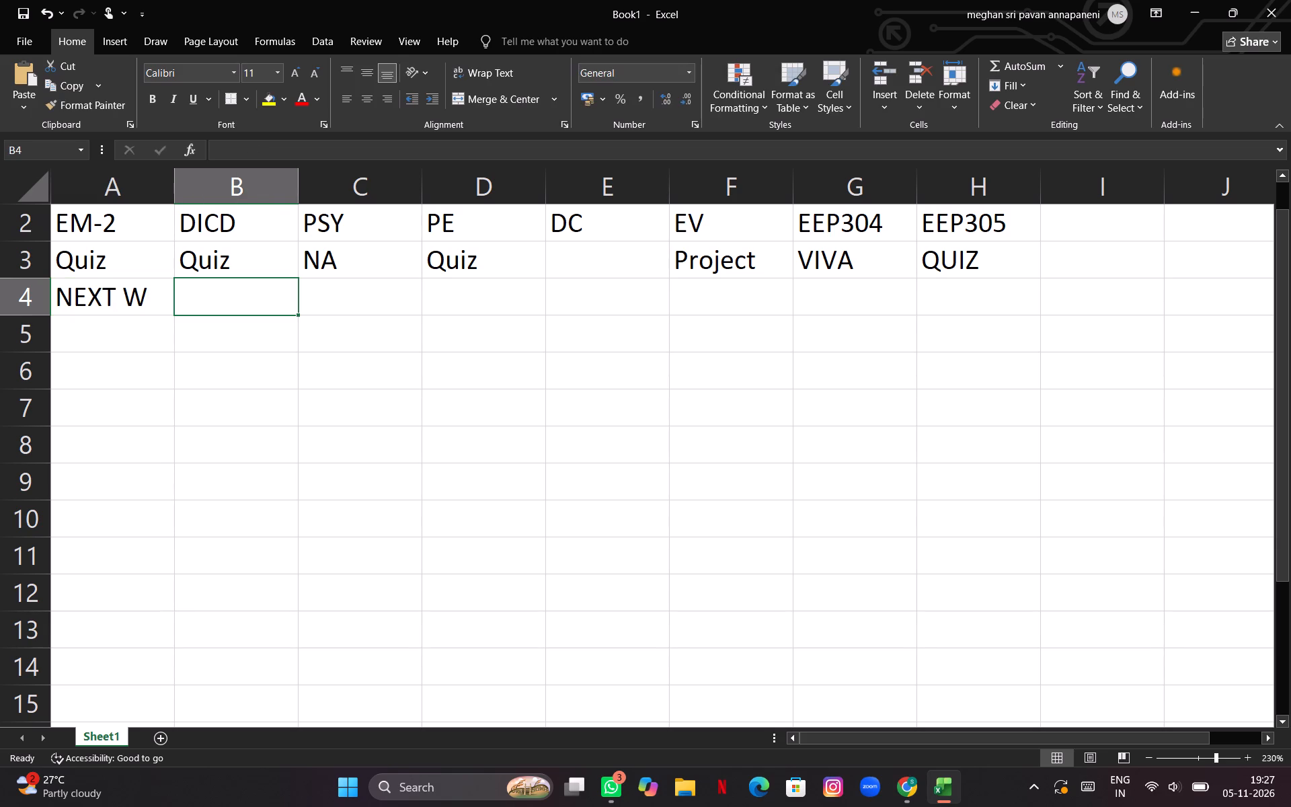
pyautogui.write('AFTER')
pyautogui.press('space')
pyautogui.write('16')
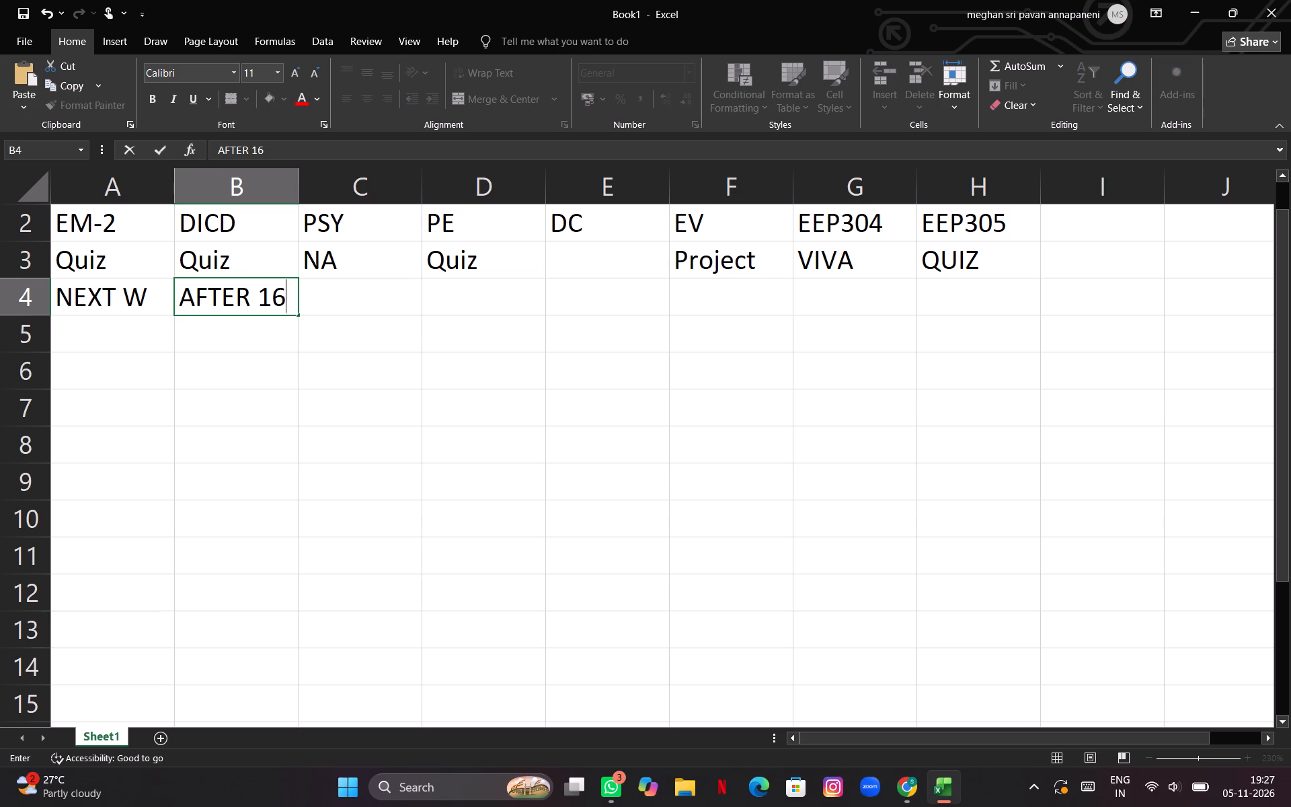
# Enter the row 4 timings NEXT W for PE in D4 and 2 W for EV in F4.
pyautogui.click(340, 299)
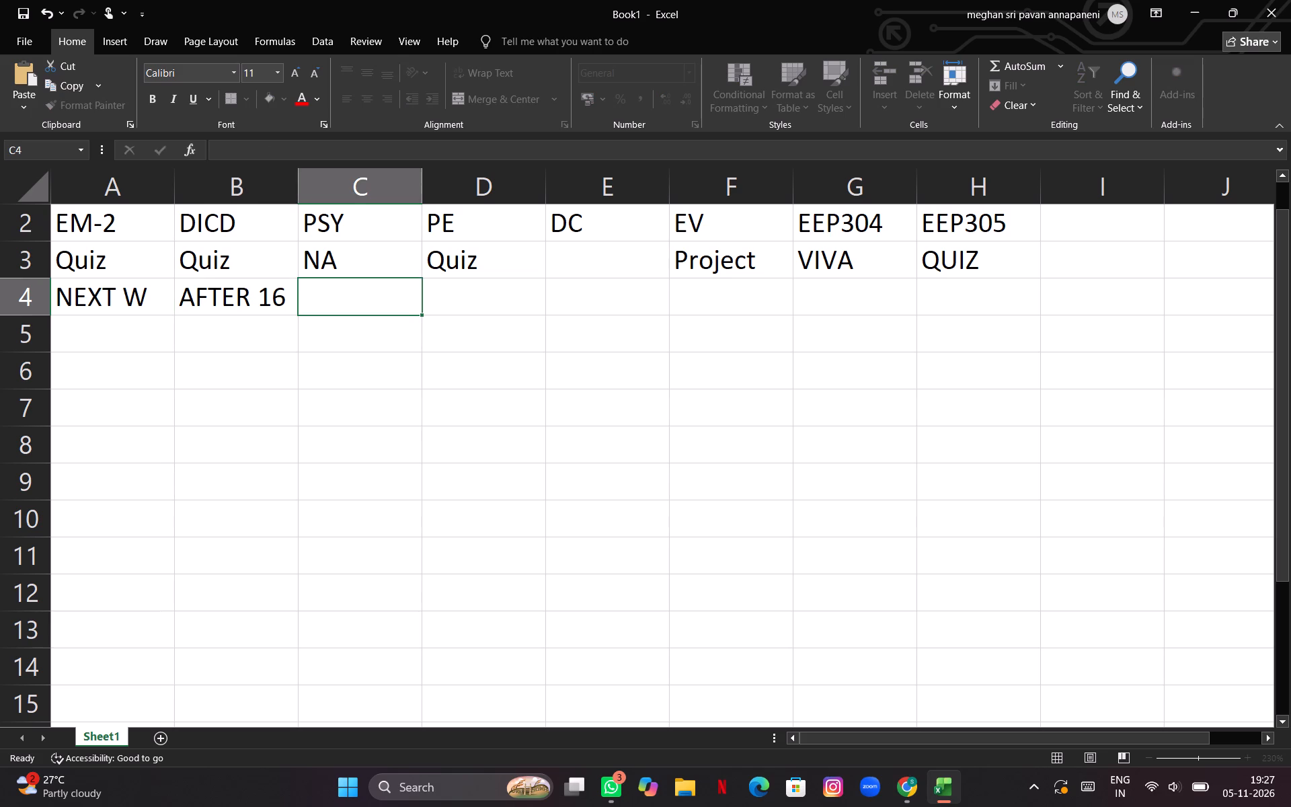
pyautogui.click(492, 299)
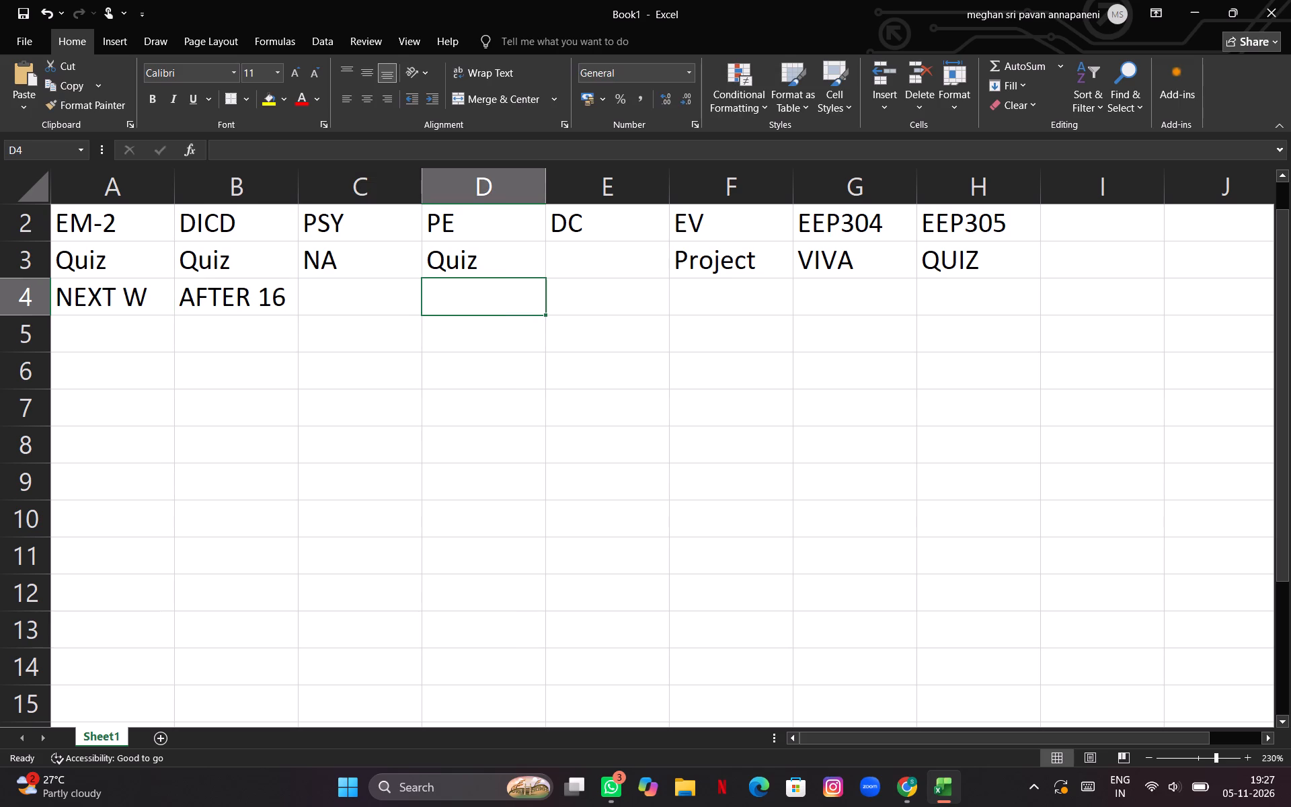
pyautogui.write('NEXT W')
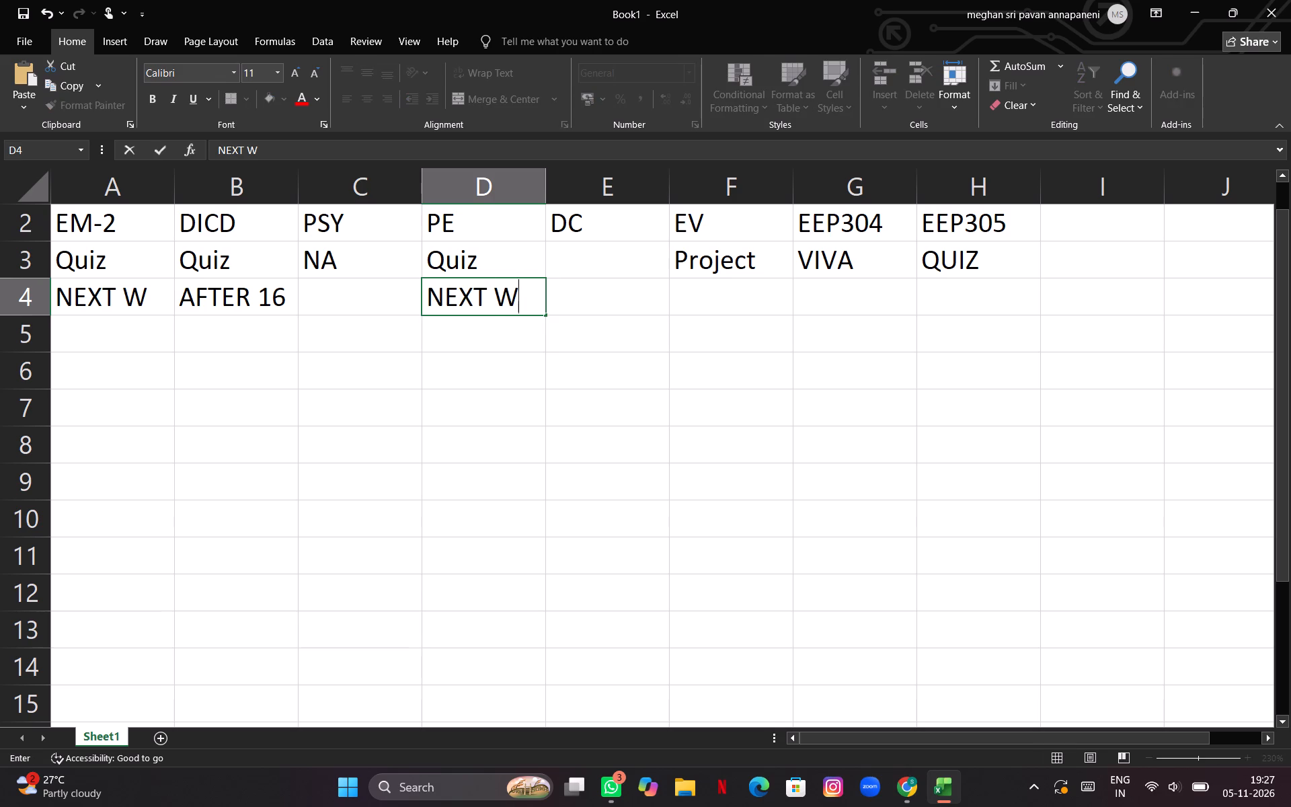
pyautogui.click(702, 299)
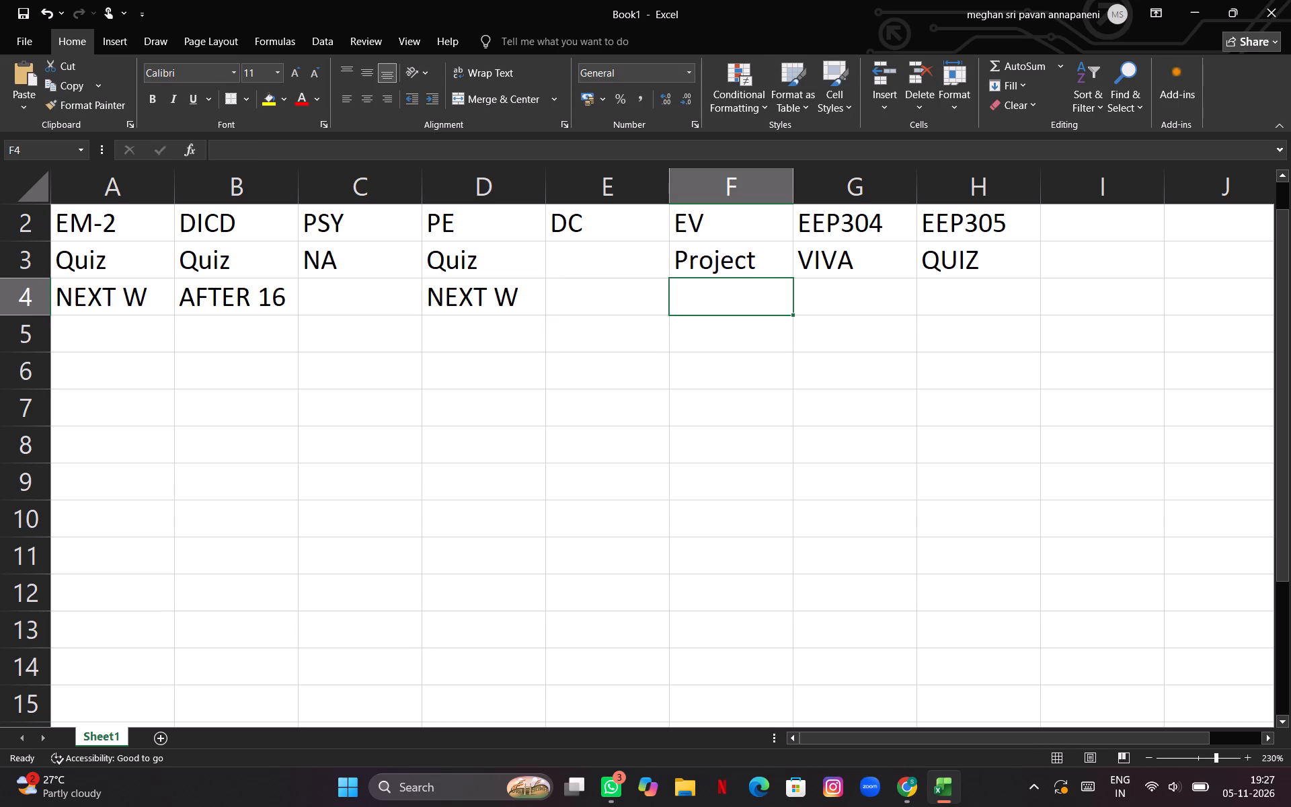
pyautogui.write('2 W')
# Enter NEXT W in row 4 under both the EEP304 and EEP305 columns.
pyautogui.click(824, 301)
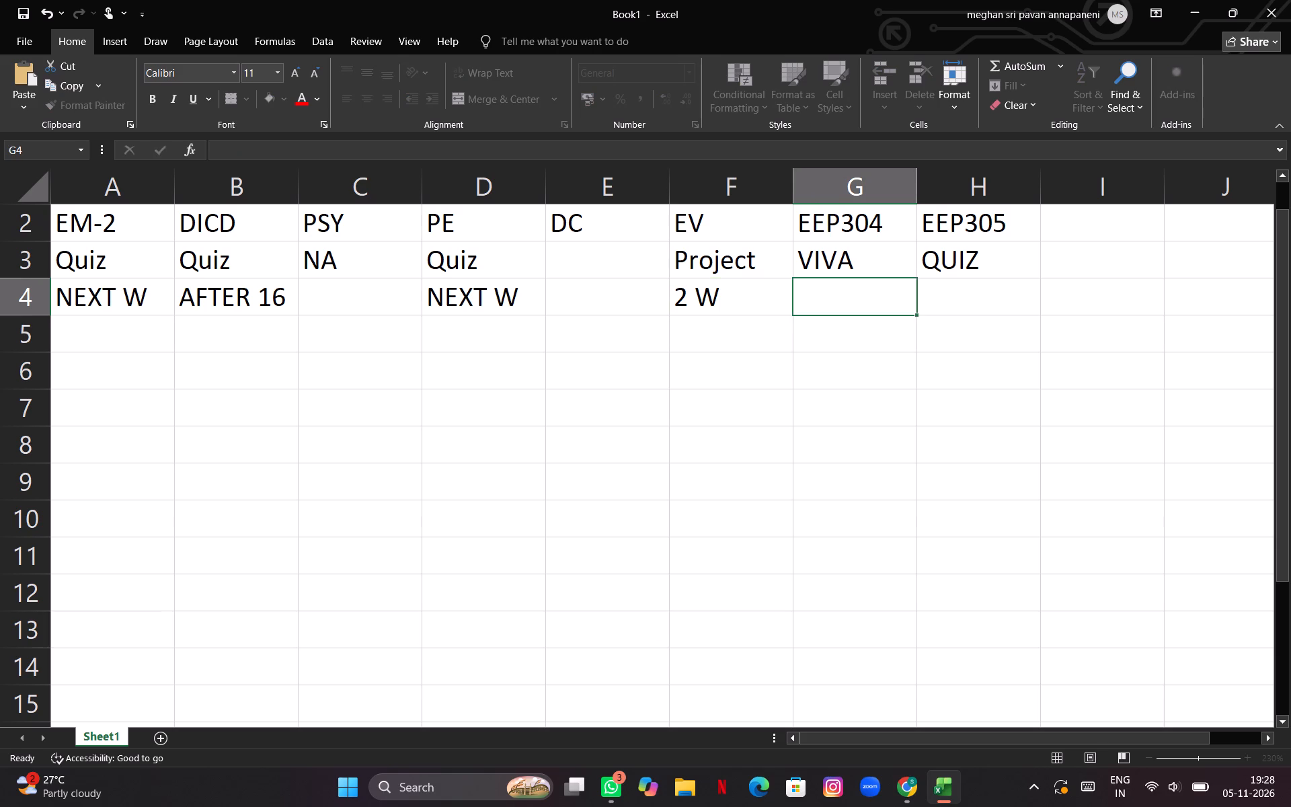
pyautogui.write('NEXT W')
pyautogui.click(962, 297)
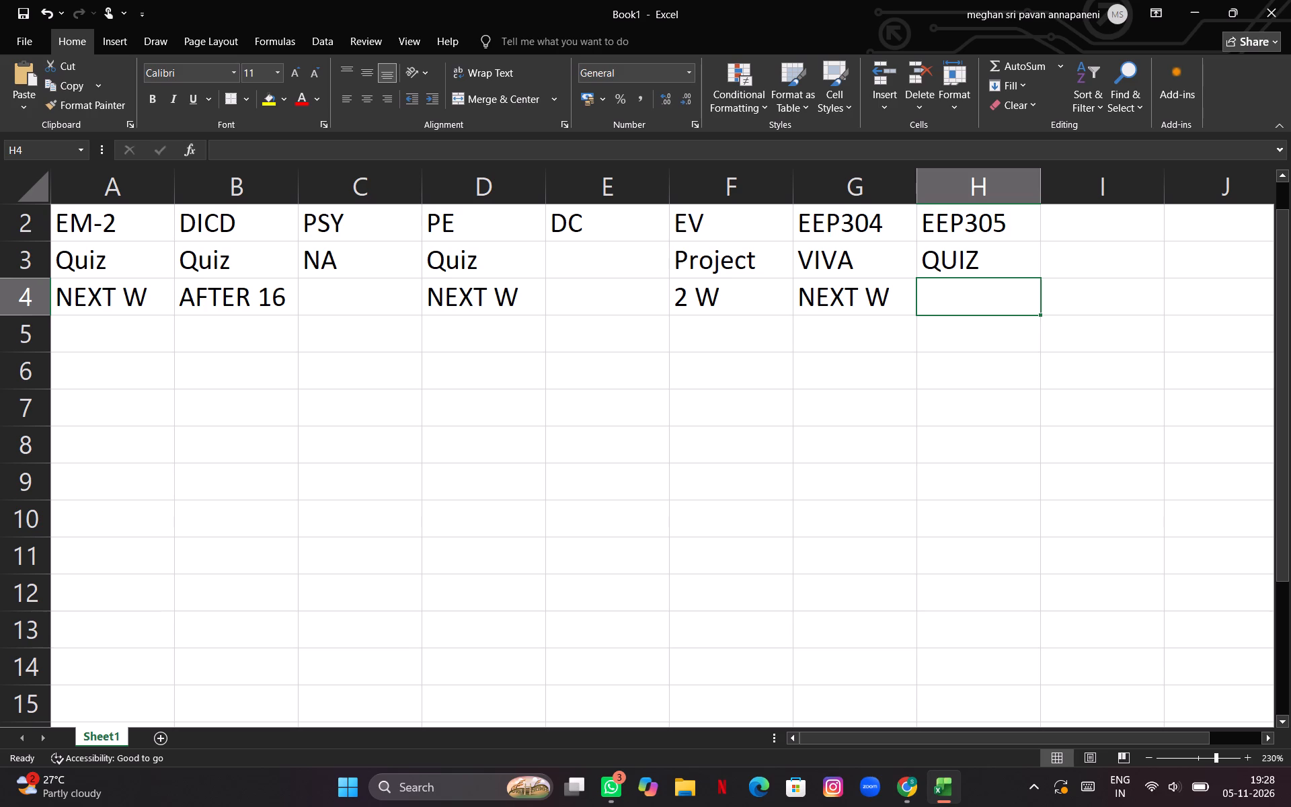
pyautogui.write('NEXT')
pyautogui.press('space')
pyautogui.write('W')
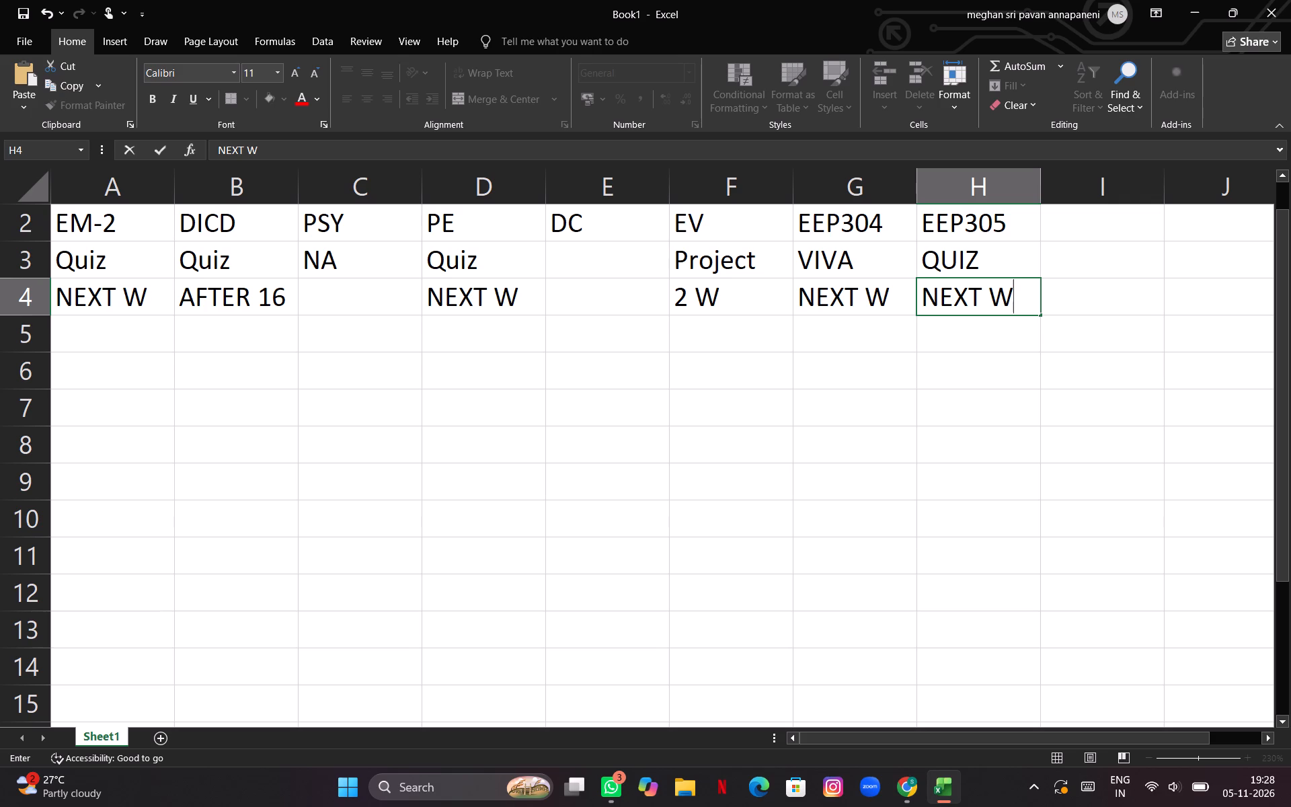
# Enter the heading FREE TIME in cell I2.
pyautogui.click(1121, 225)
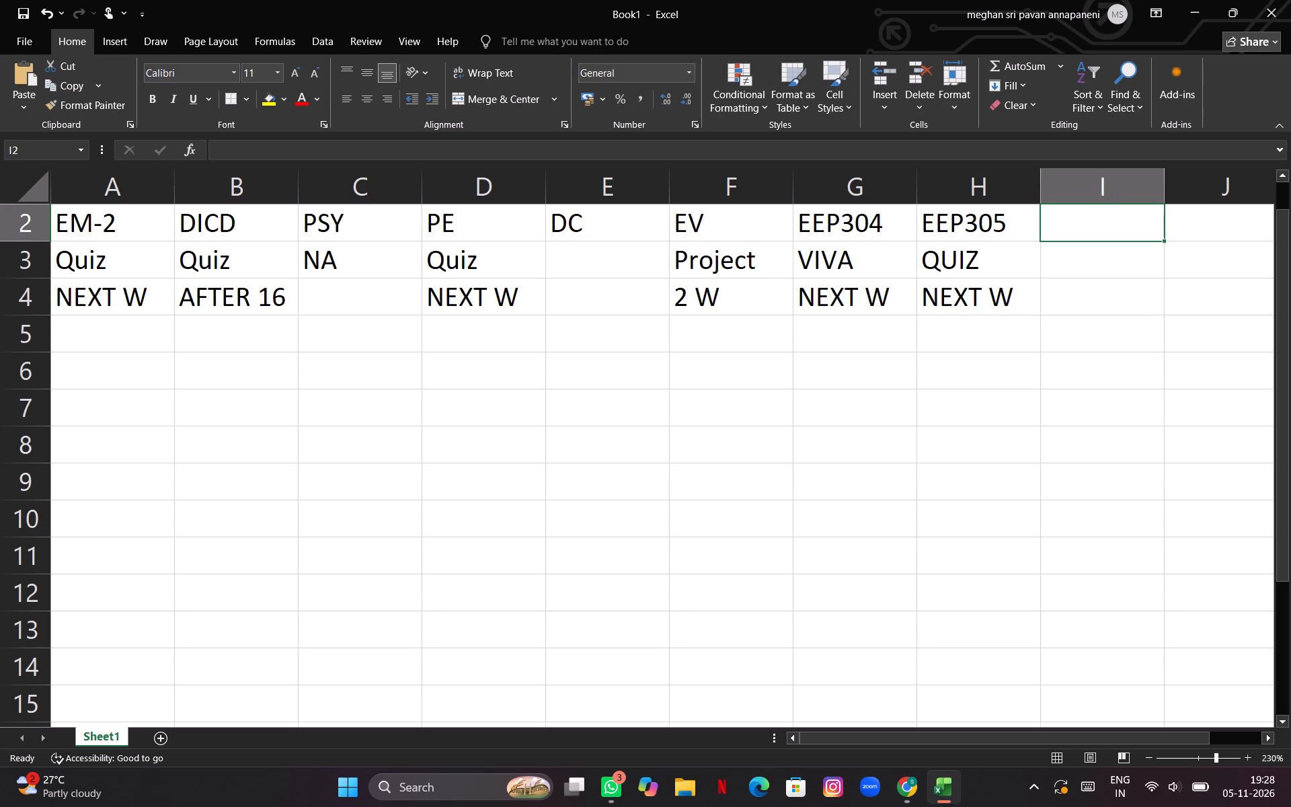
pyautogui.write('FREE')
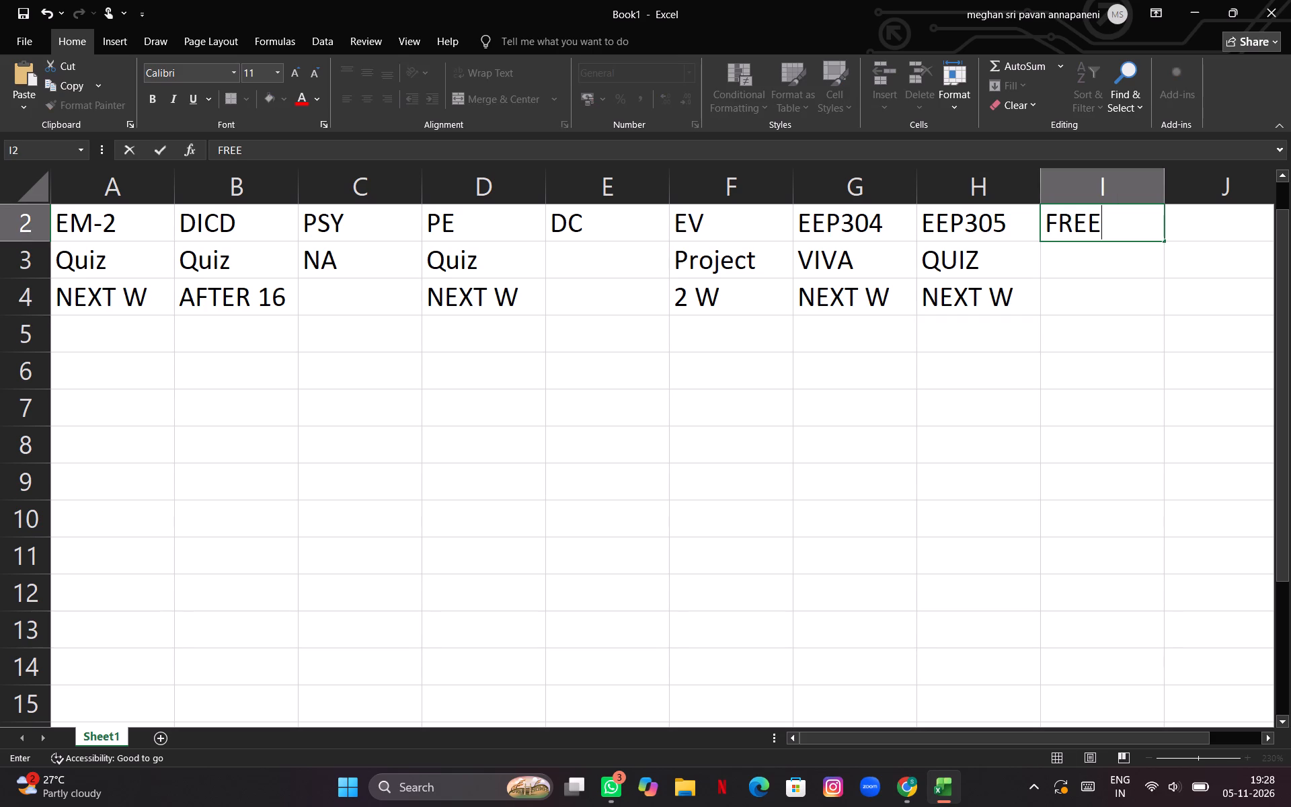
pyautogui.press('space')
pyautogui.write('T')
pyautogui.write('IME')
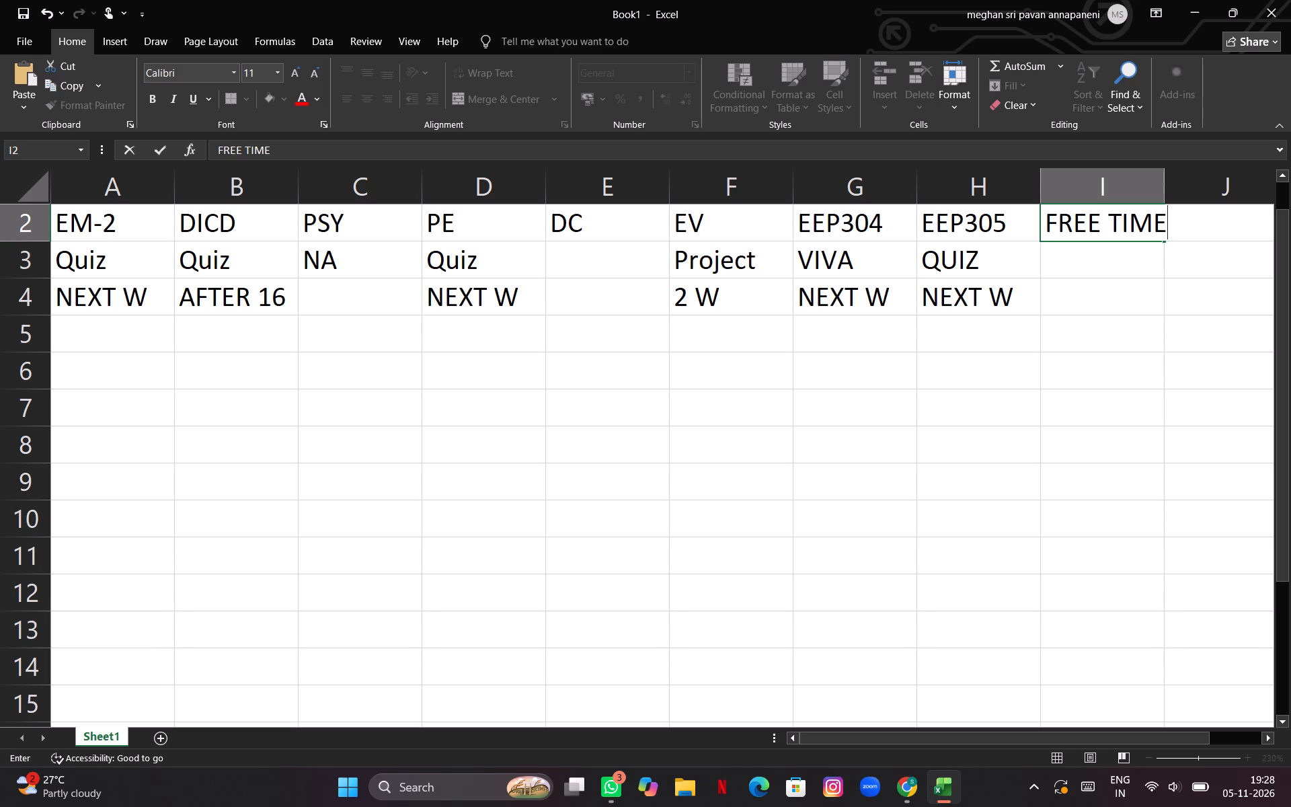
# Finish entering the heading FREE TIME in cell I2.
pyautogui.click(1084, 270)
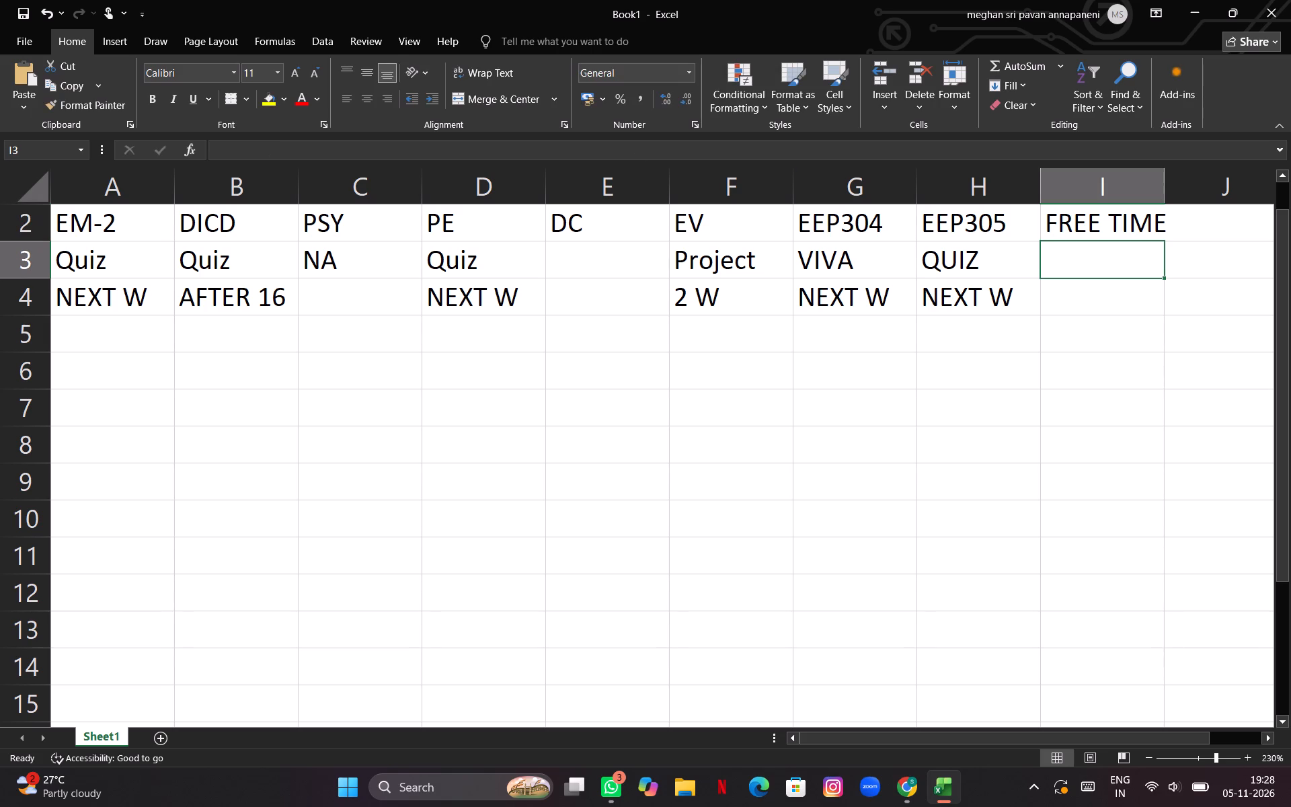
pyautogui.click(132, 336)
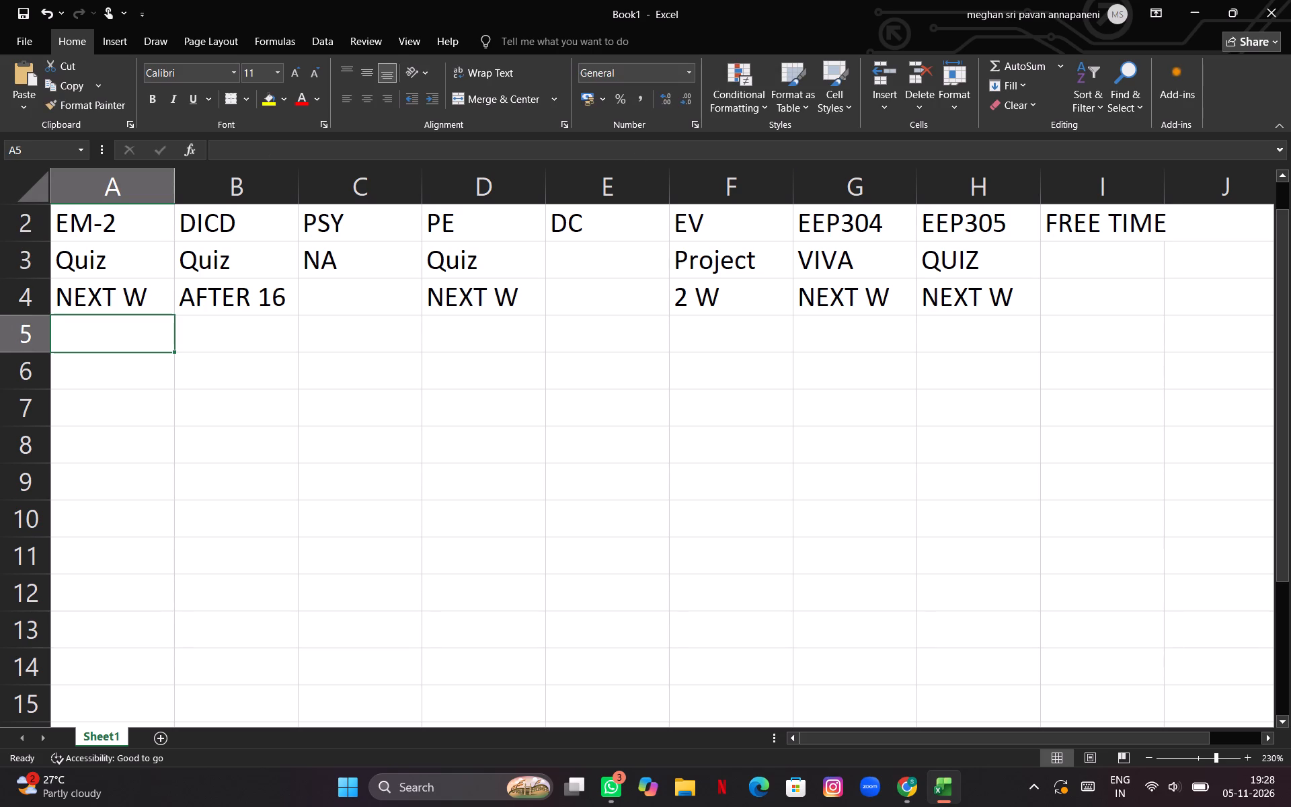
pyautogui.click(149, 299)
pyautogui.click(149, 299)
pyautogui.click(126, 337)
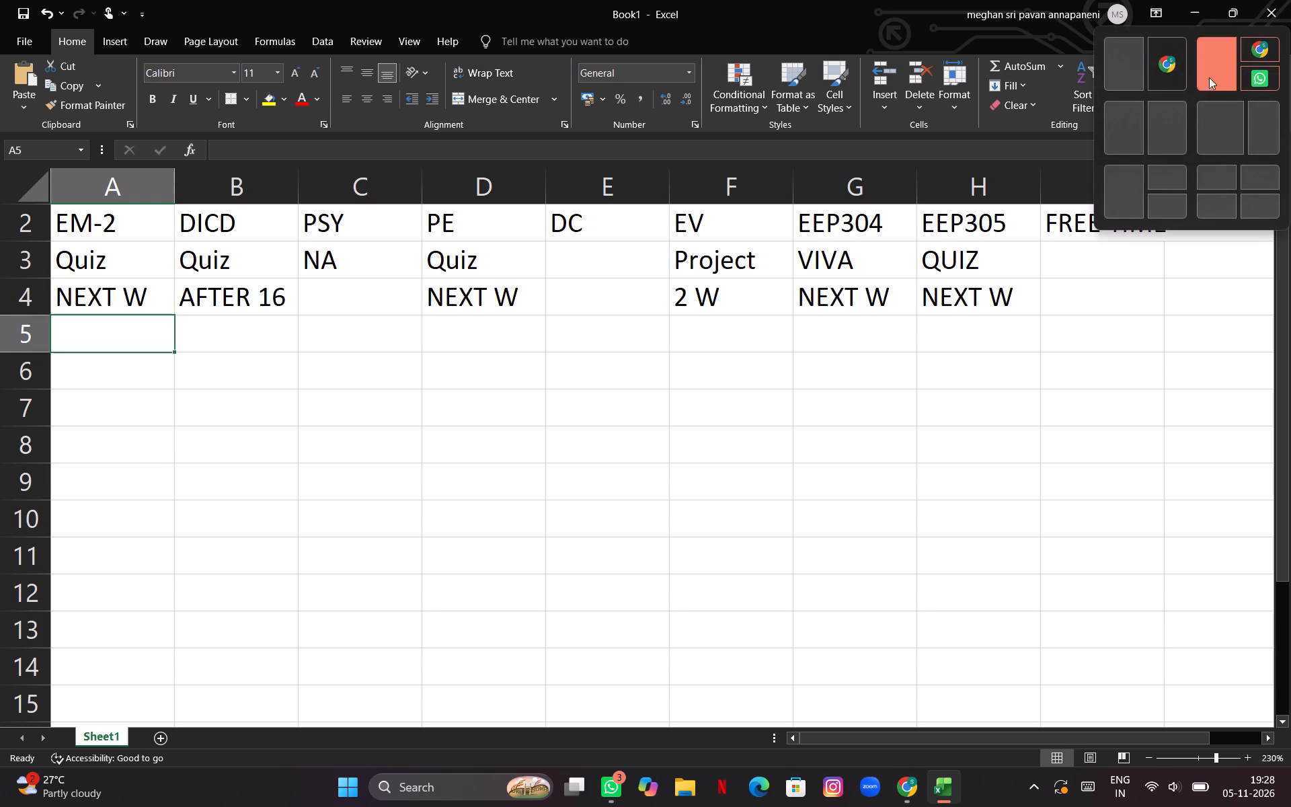
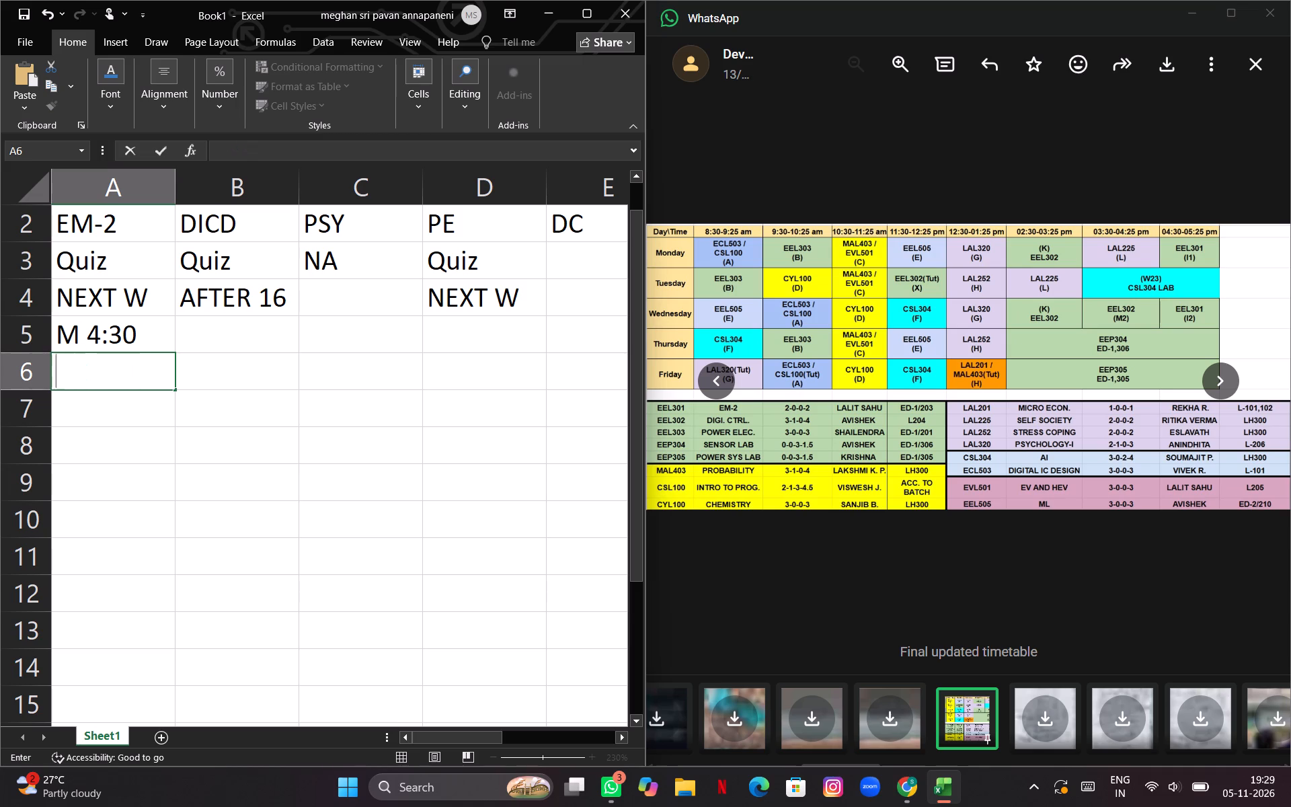
# Enter M 9:30 in cell D5 as the day and time of the PE quiz.
pyautogui.click(224, 336)
pyautogui.click(334, 342)
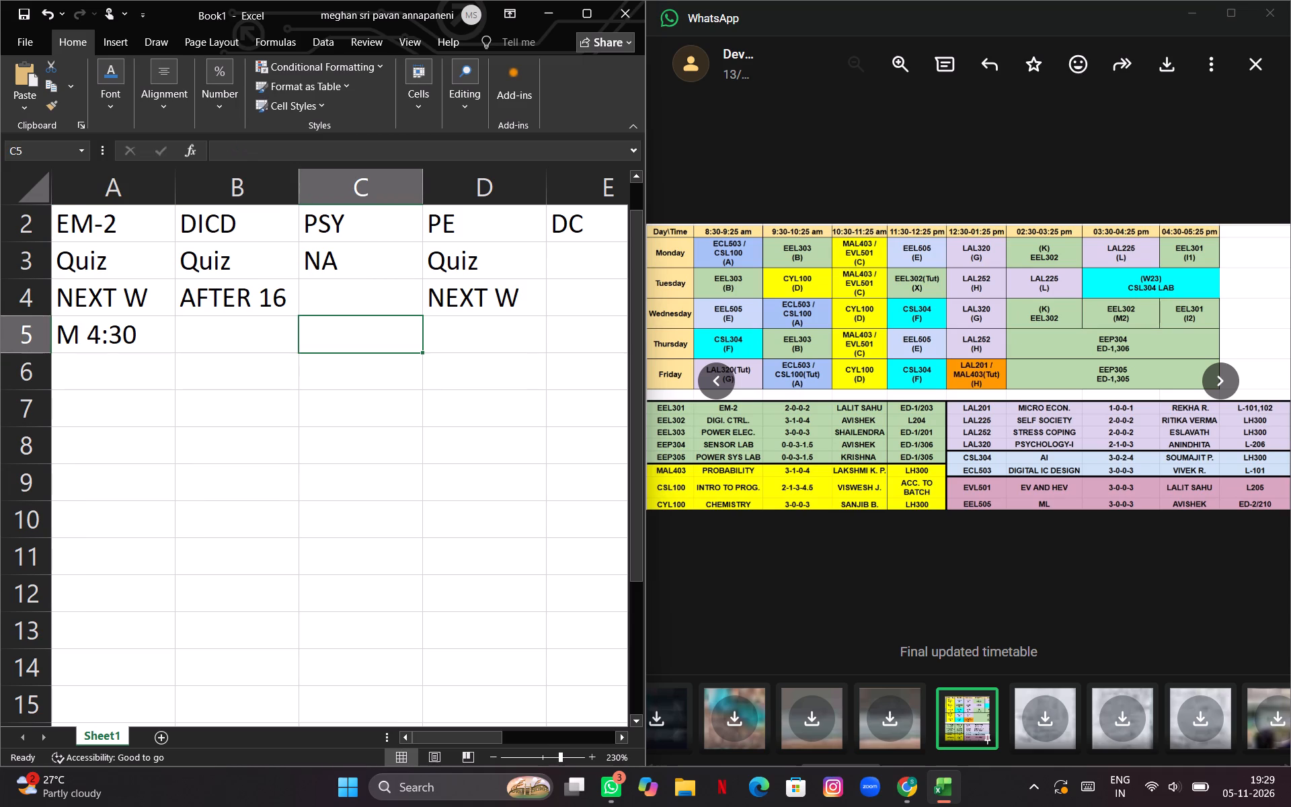
pyautogui.click(475, 340)
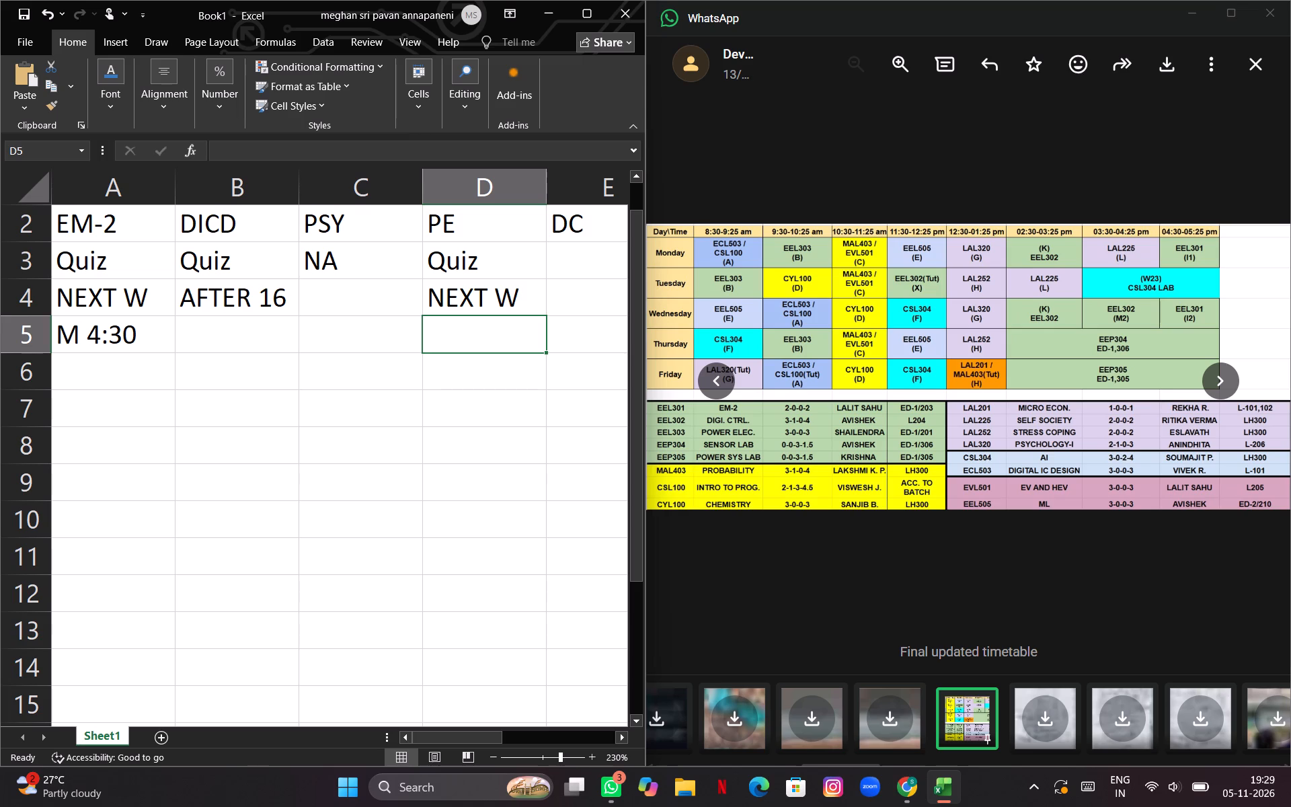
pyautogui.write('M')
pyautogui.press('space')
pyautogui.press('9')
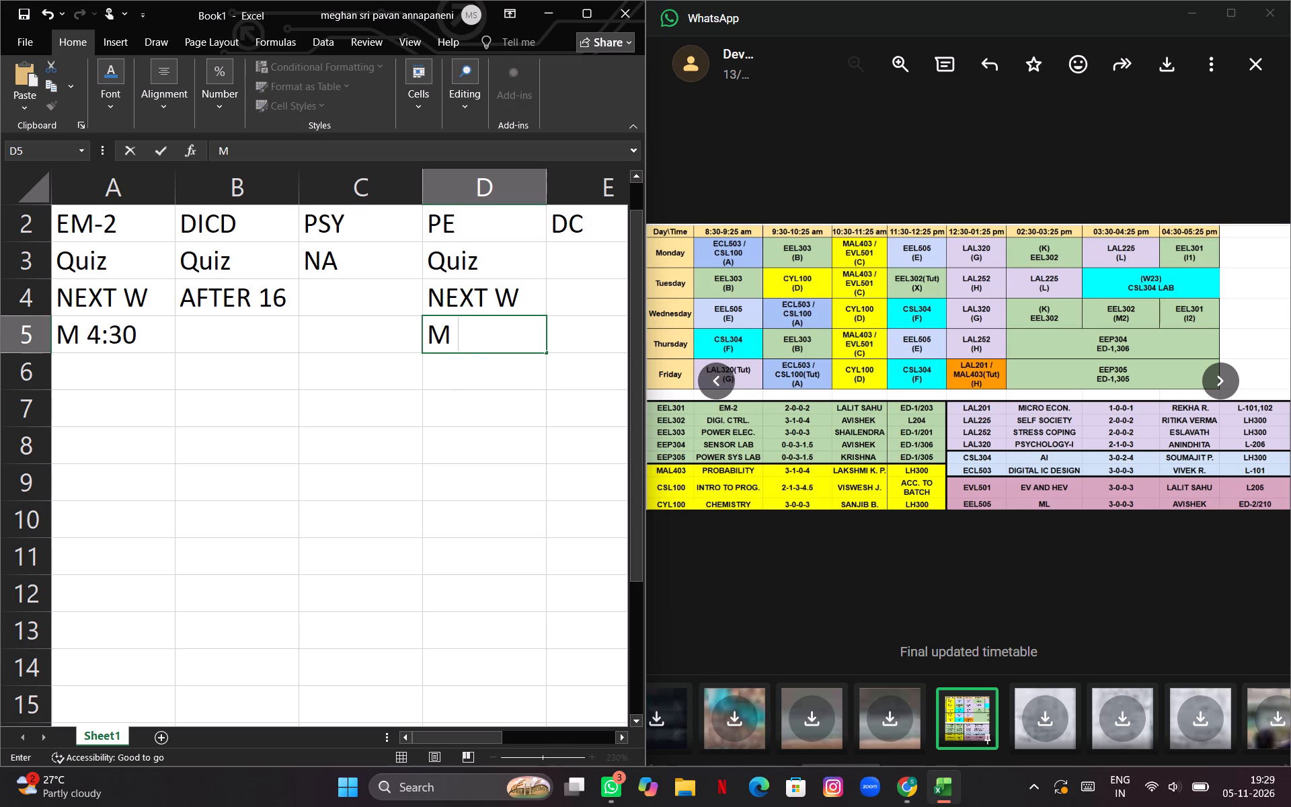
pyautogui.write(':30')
# Finish the entry M 9:30 in cell D5 as the PE quiz time.
pyautogui.click(355, 328)
pyautogui.moveTo(354, 303); pyautogui.dragTo(360, 303)
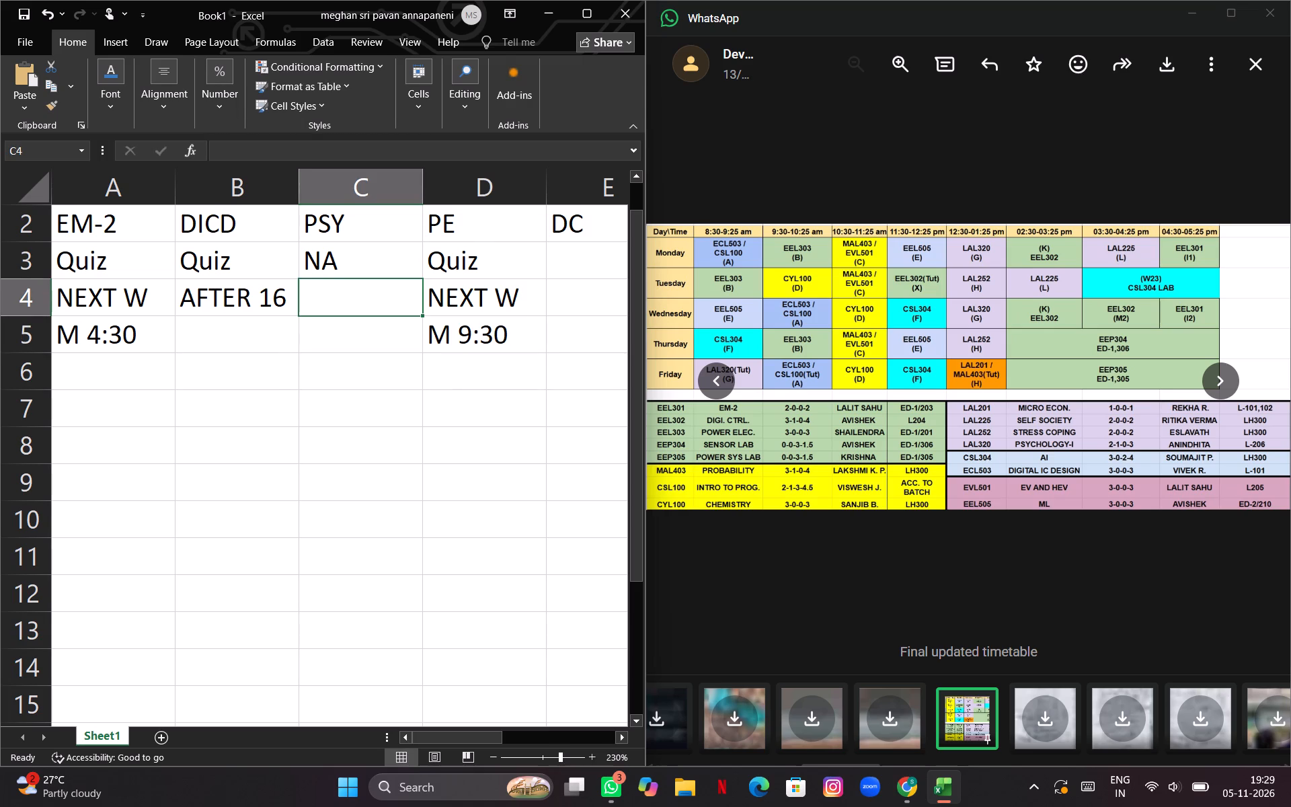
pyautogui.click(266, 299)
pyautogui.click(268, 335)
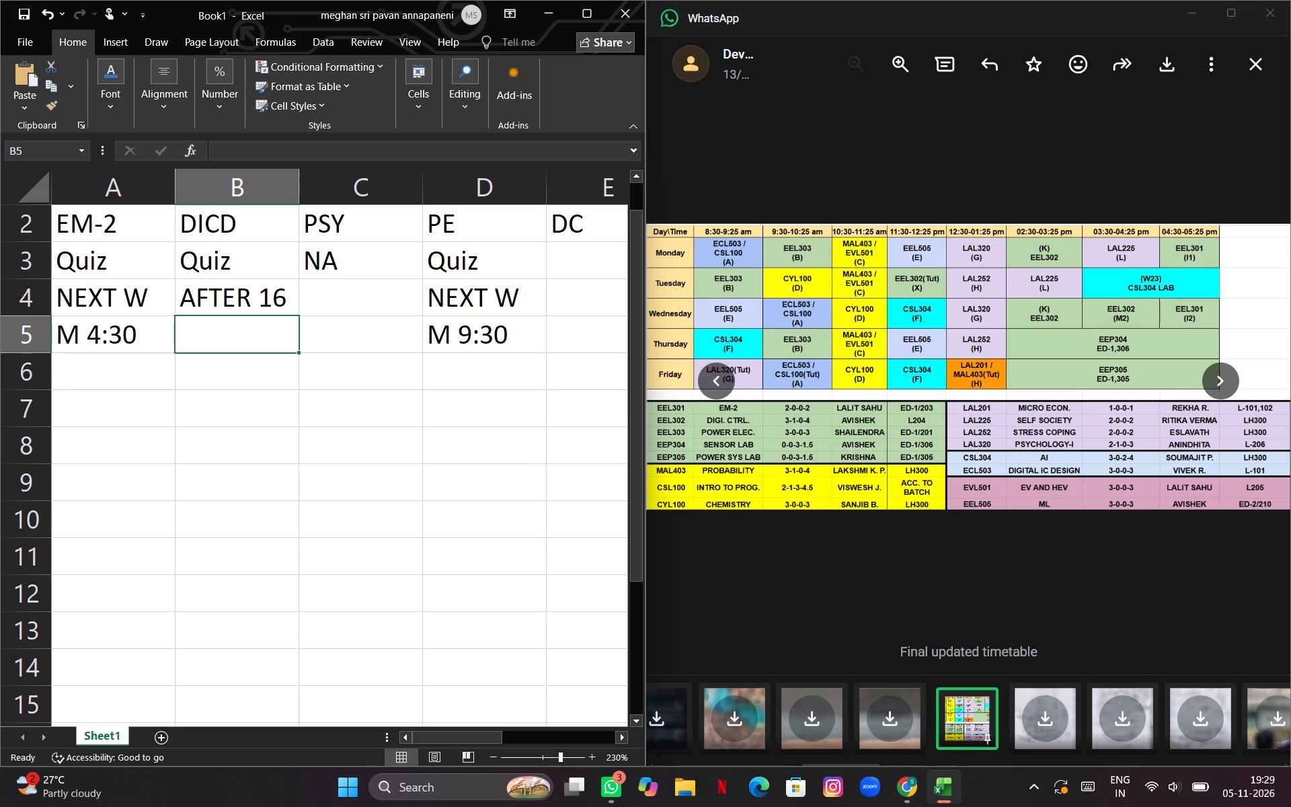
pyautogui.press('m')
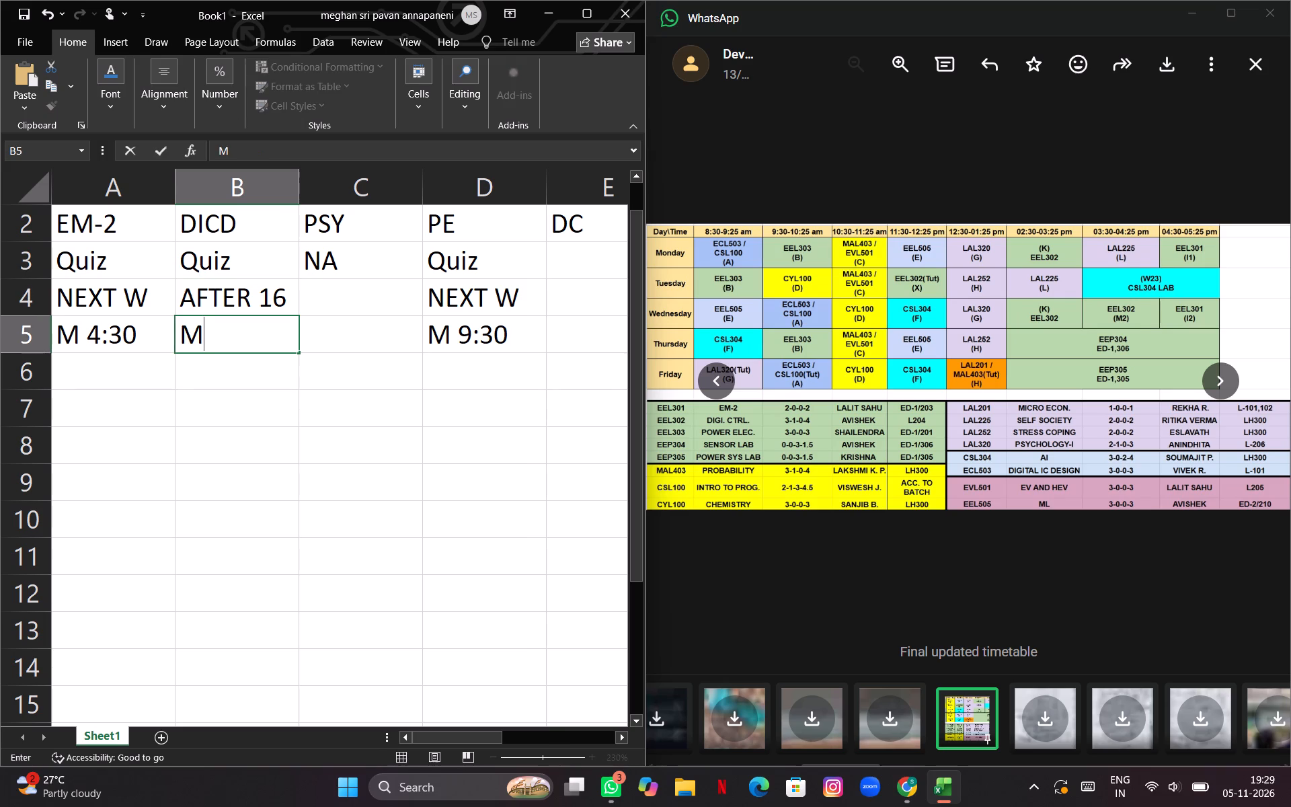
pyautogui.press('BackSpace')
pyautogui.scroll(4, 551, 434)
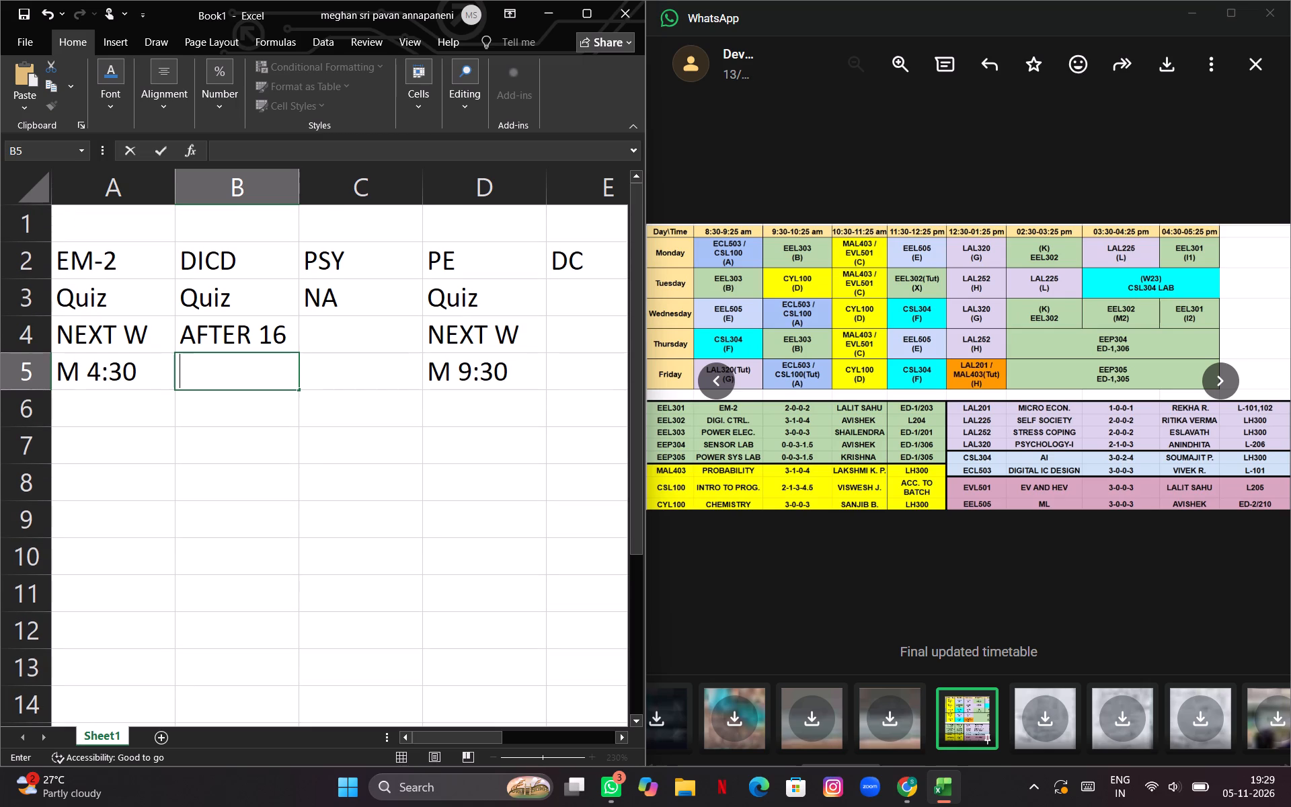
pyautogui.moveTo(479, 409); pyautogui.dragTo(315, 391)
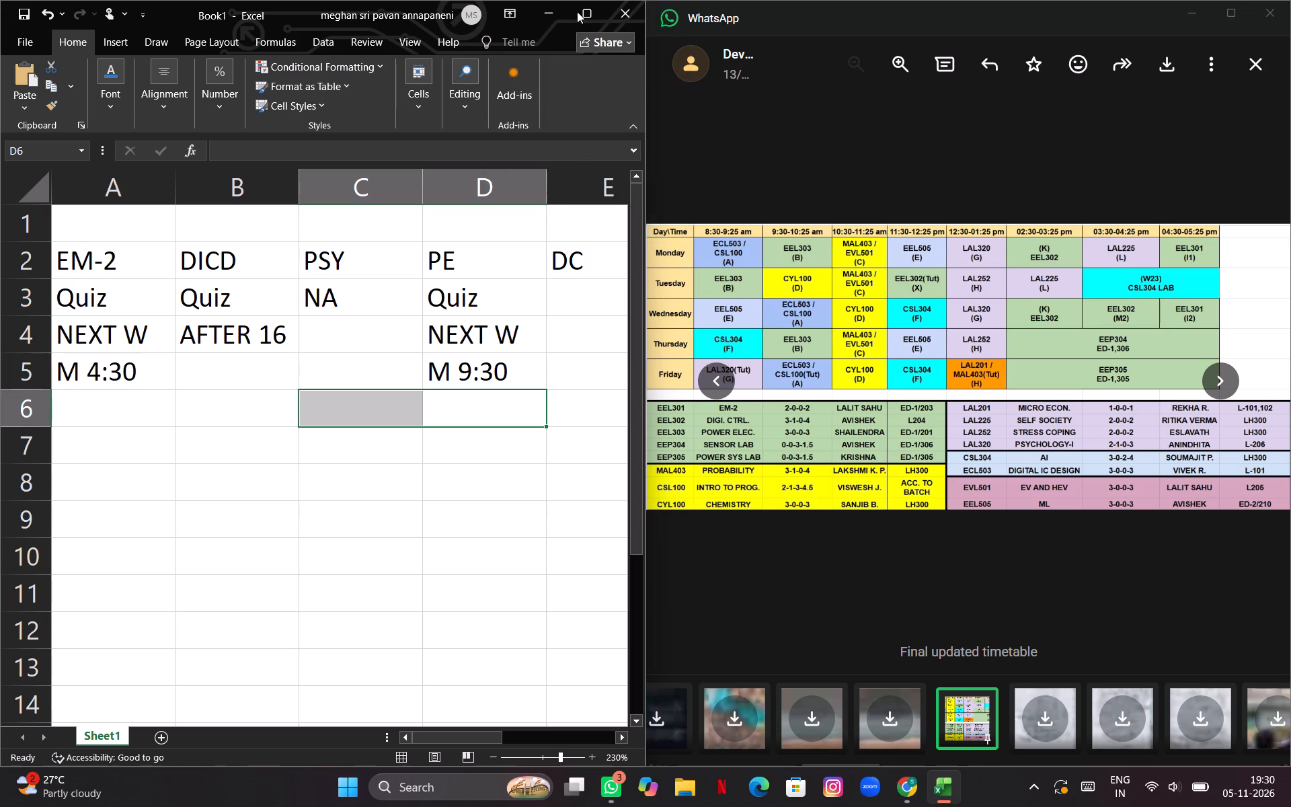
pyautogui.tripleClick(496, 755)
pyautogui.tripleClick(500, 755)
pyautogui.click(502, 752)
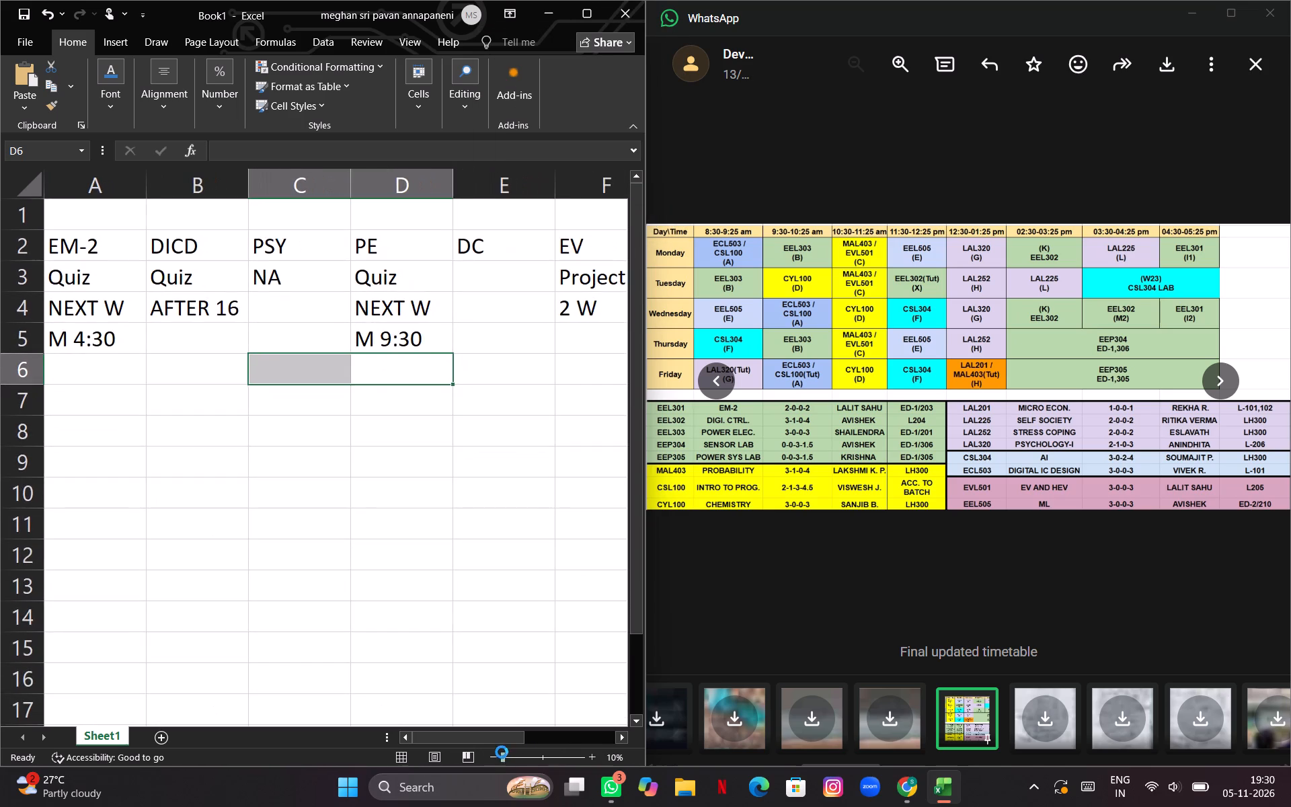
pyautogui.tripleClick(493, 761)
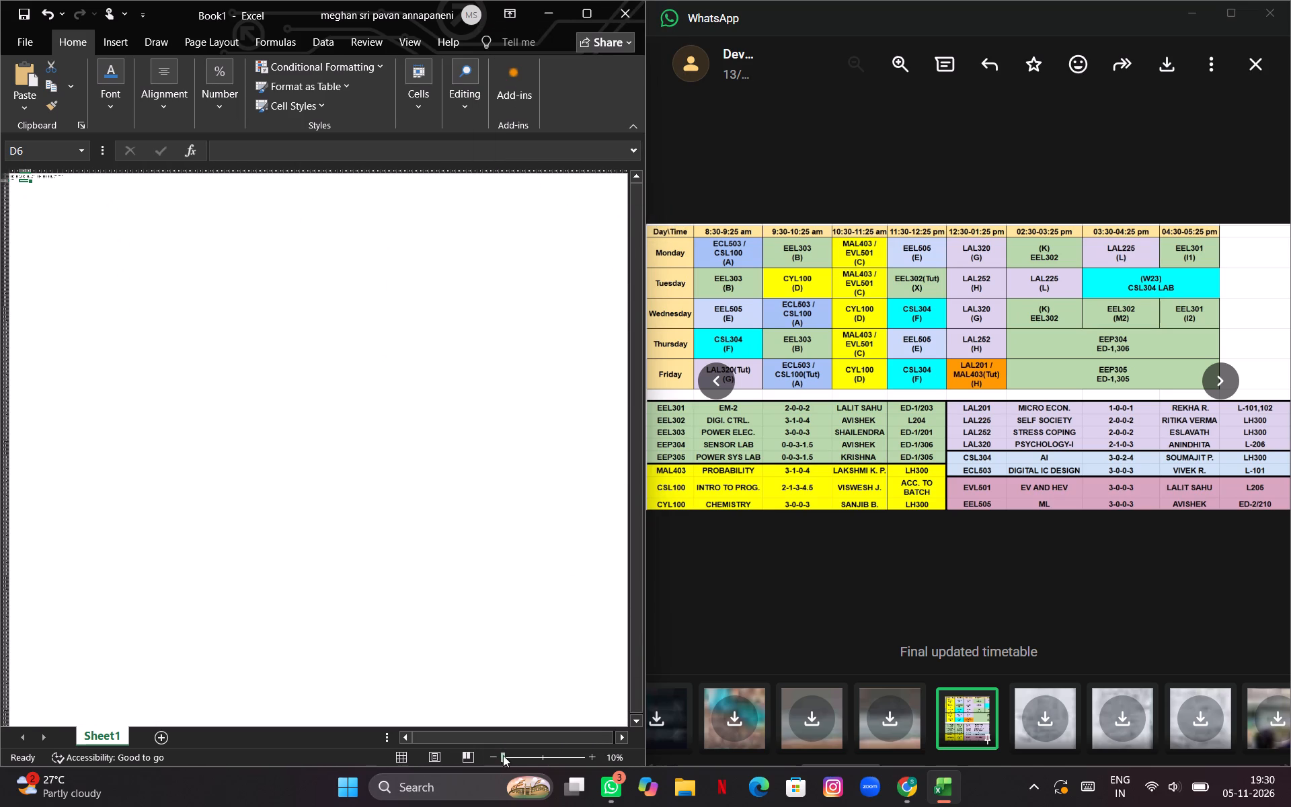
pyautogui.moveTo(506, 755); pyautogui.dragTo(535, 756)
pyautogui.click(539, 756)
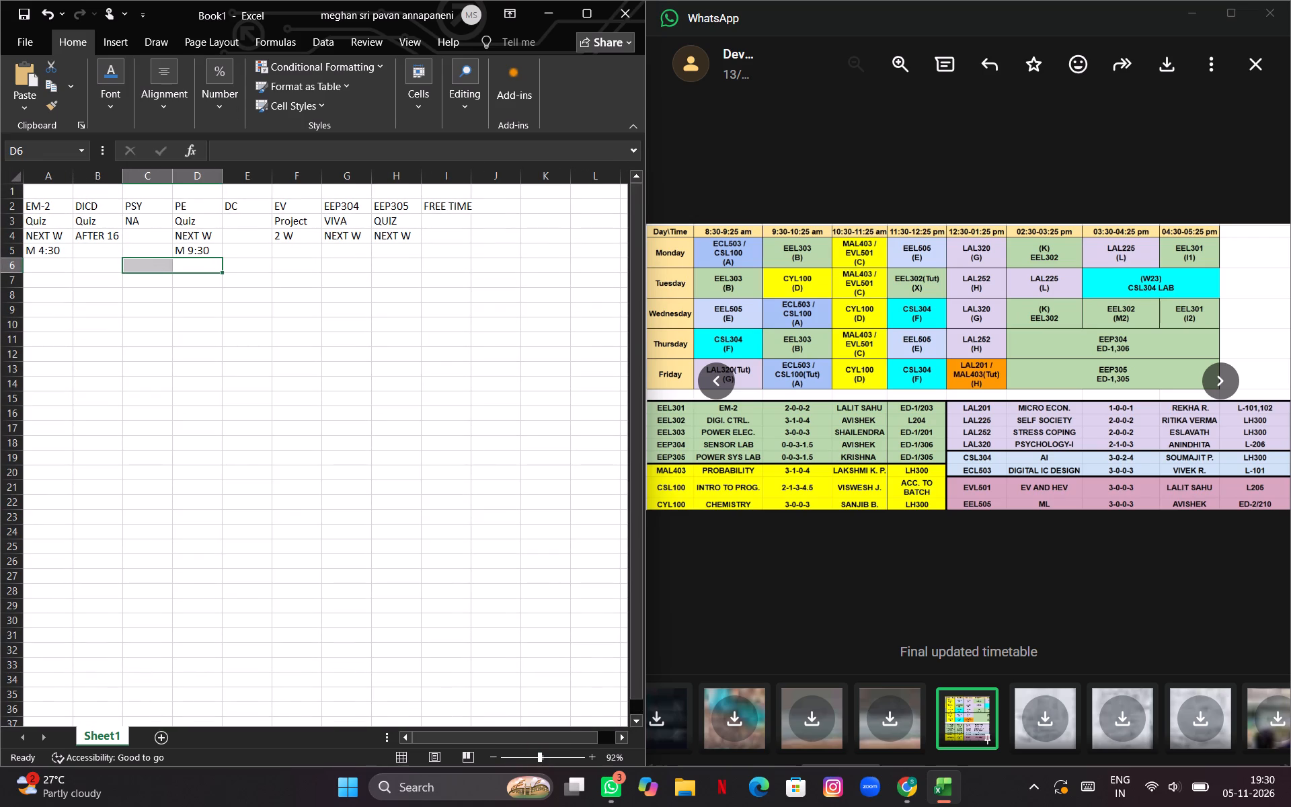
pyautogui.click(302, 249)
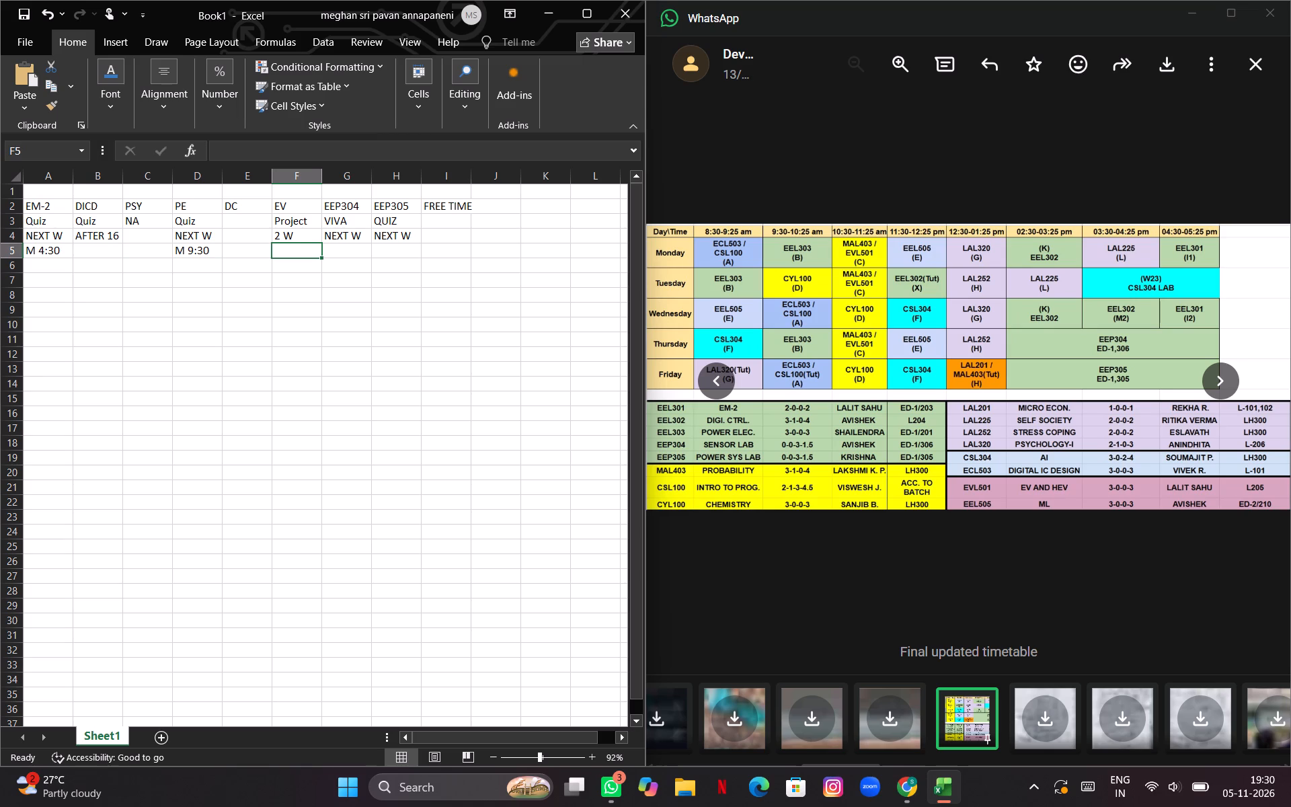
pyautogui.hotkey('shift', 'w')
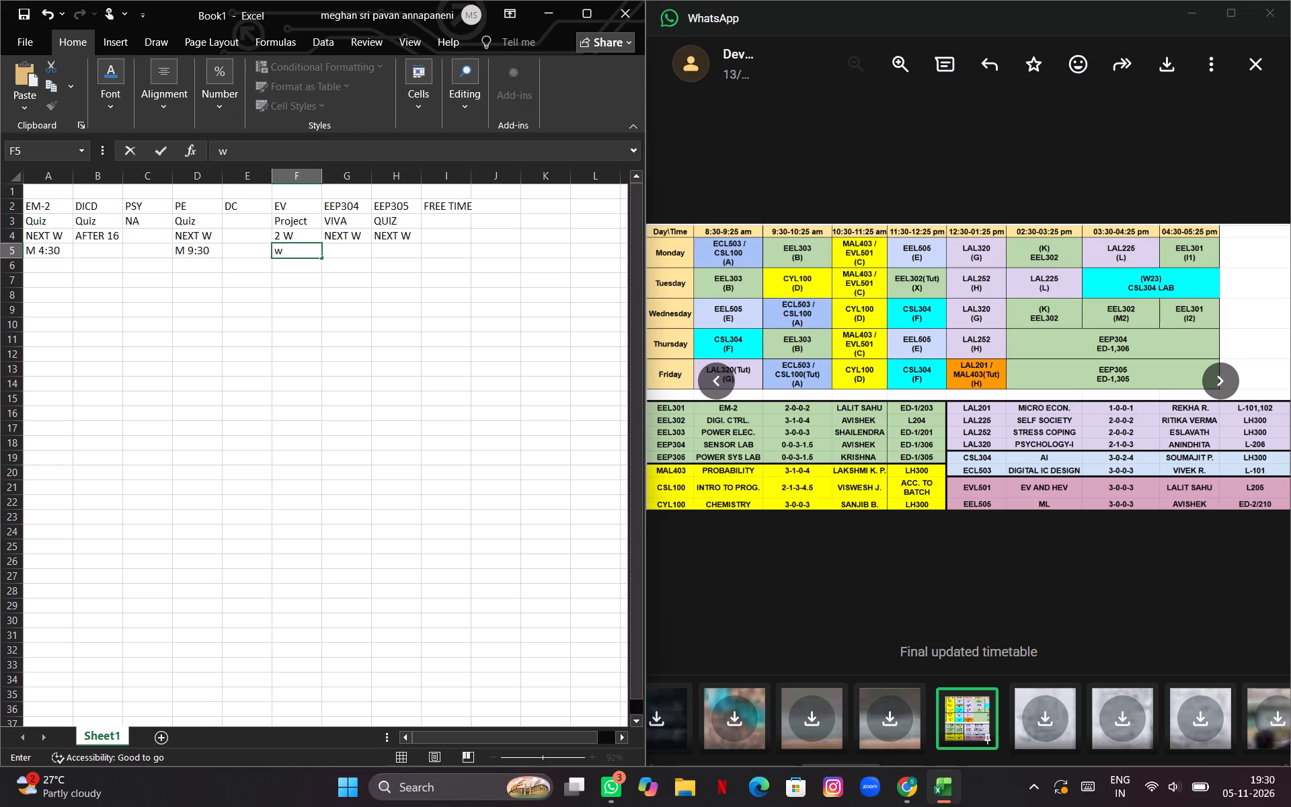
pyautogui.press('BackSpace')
# Enter T 2:30 in cell G5 as the time of the EEP304 viva.
pyautogui.click(348, 249)
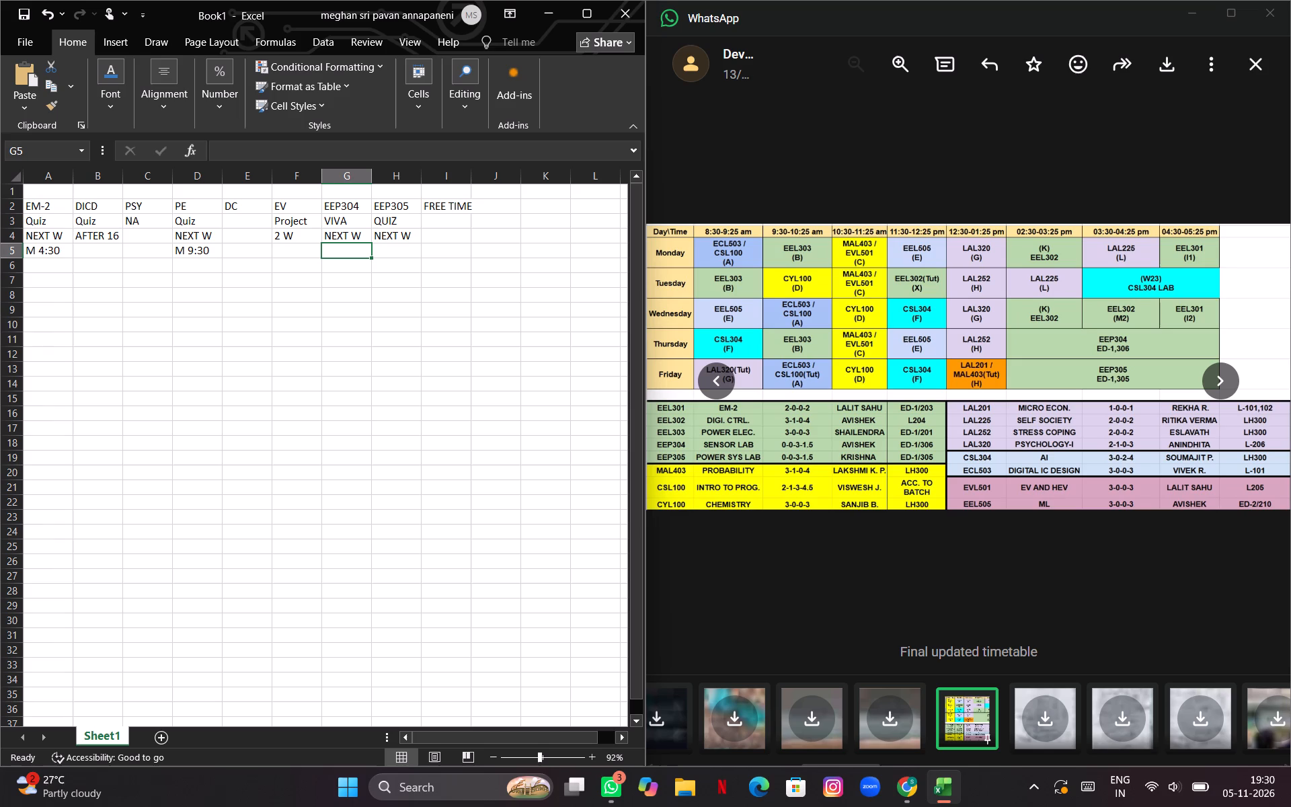
pyautogui.click(352, 252)
pyautogui.press('t')
pyautogui.press('space')
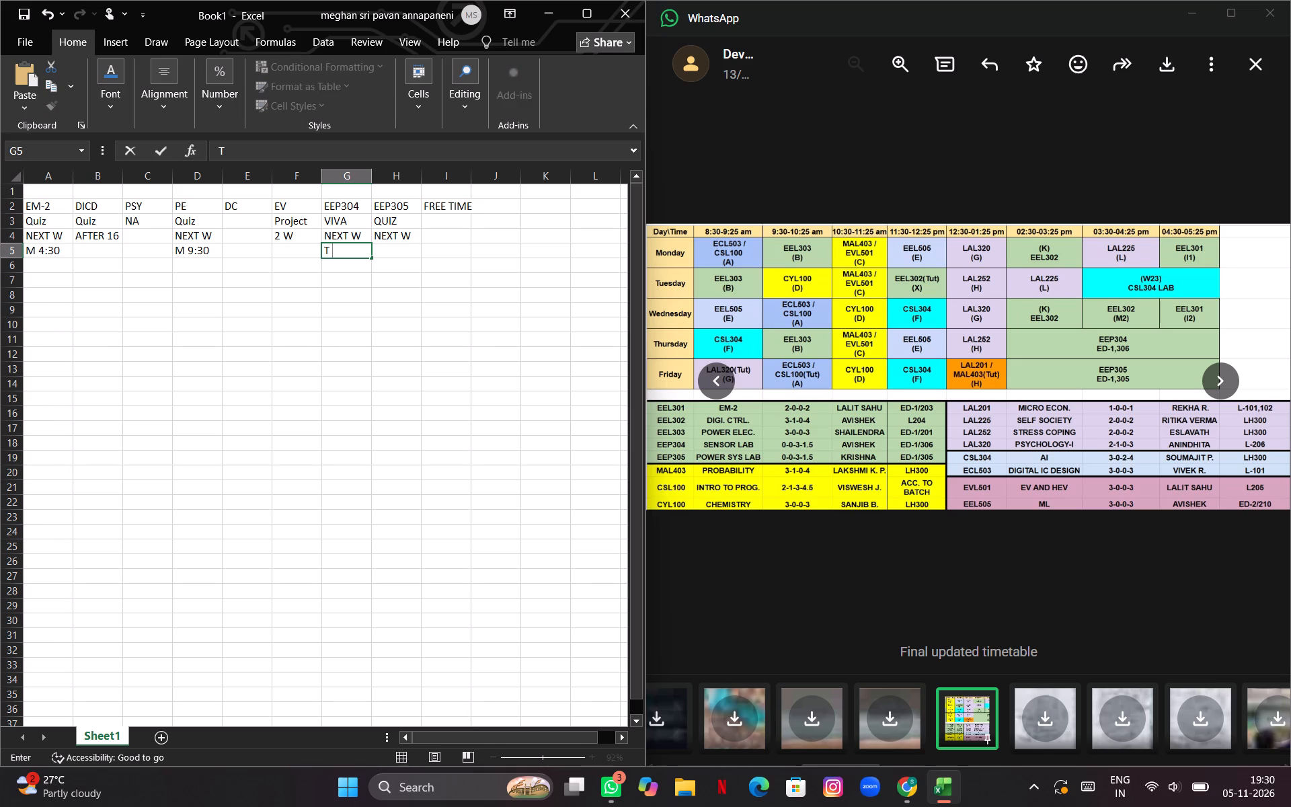
pyautogui.press('2')
pyautogui.hotkey('shift', ':')
pyautogui.write('30')
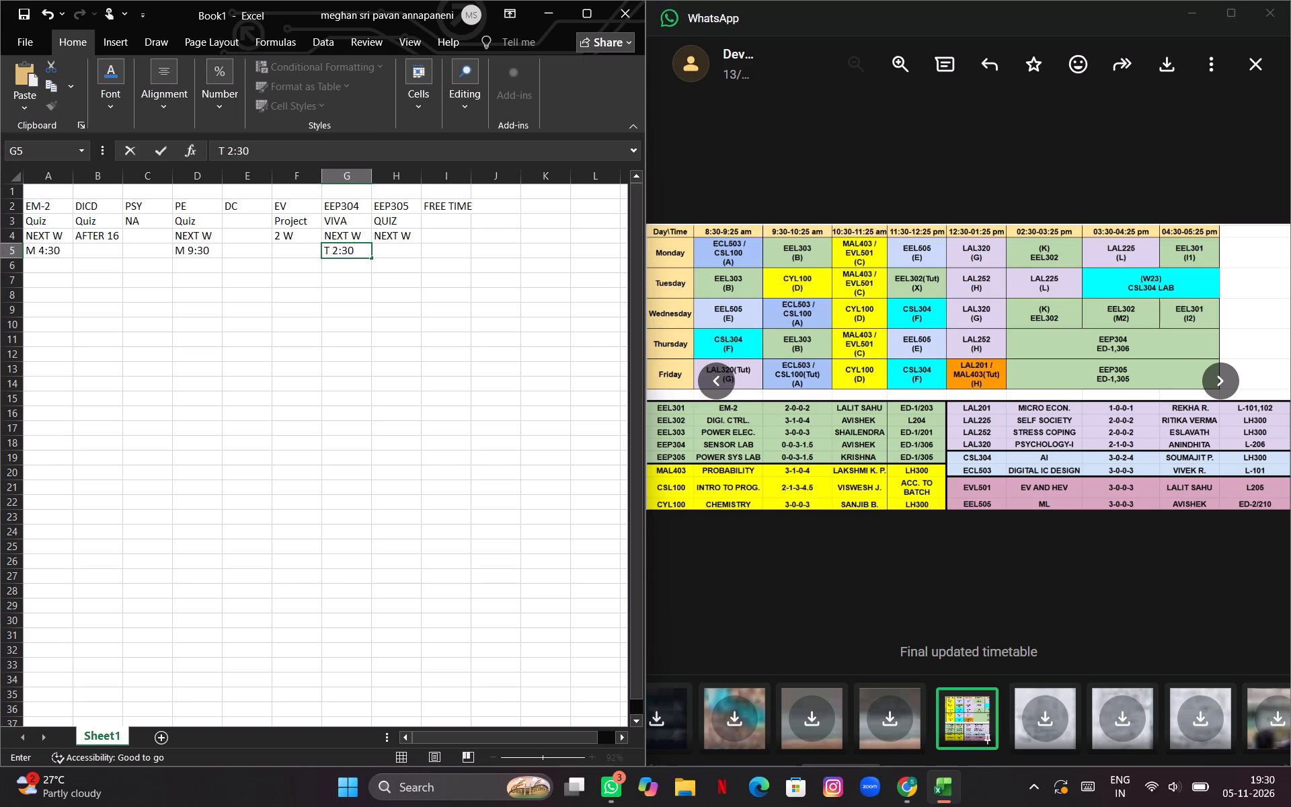
# Enter F 2:30 in cell H5 as the time of the EEP305 quiz.
pyautogui.click(403, 254)
pyautogui.write('F')
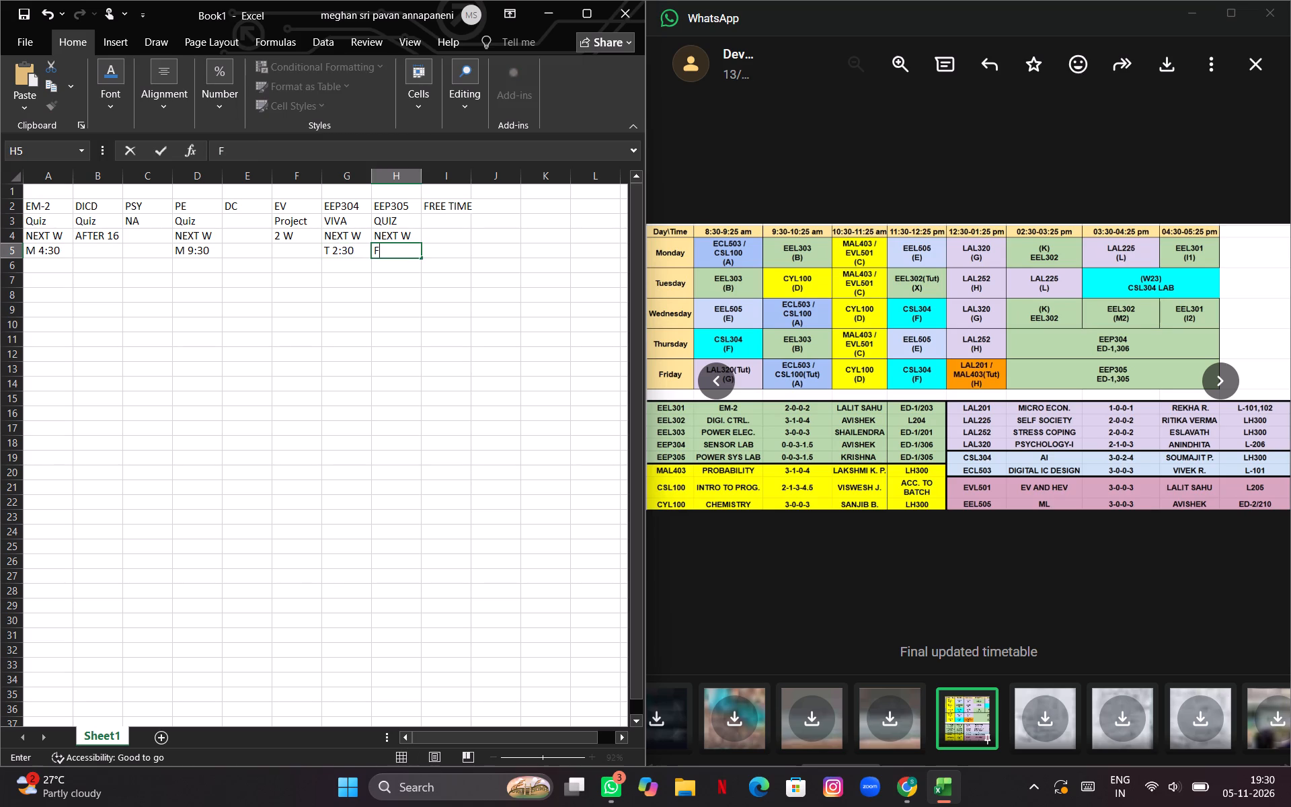
pyautogui.press('space')
pyautogui.press('2')
pyautogui.hotkey('shift', ':')
pyautogui.write('30')
pyautogui.scroll(3, 400, 290)
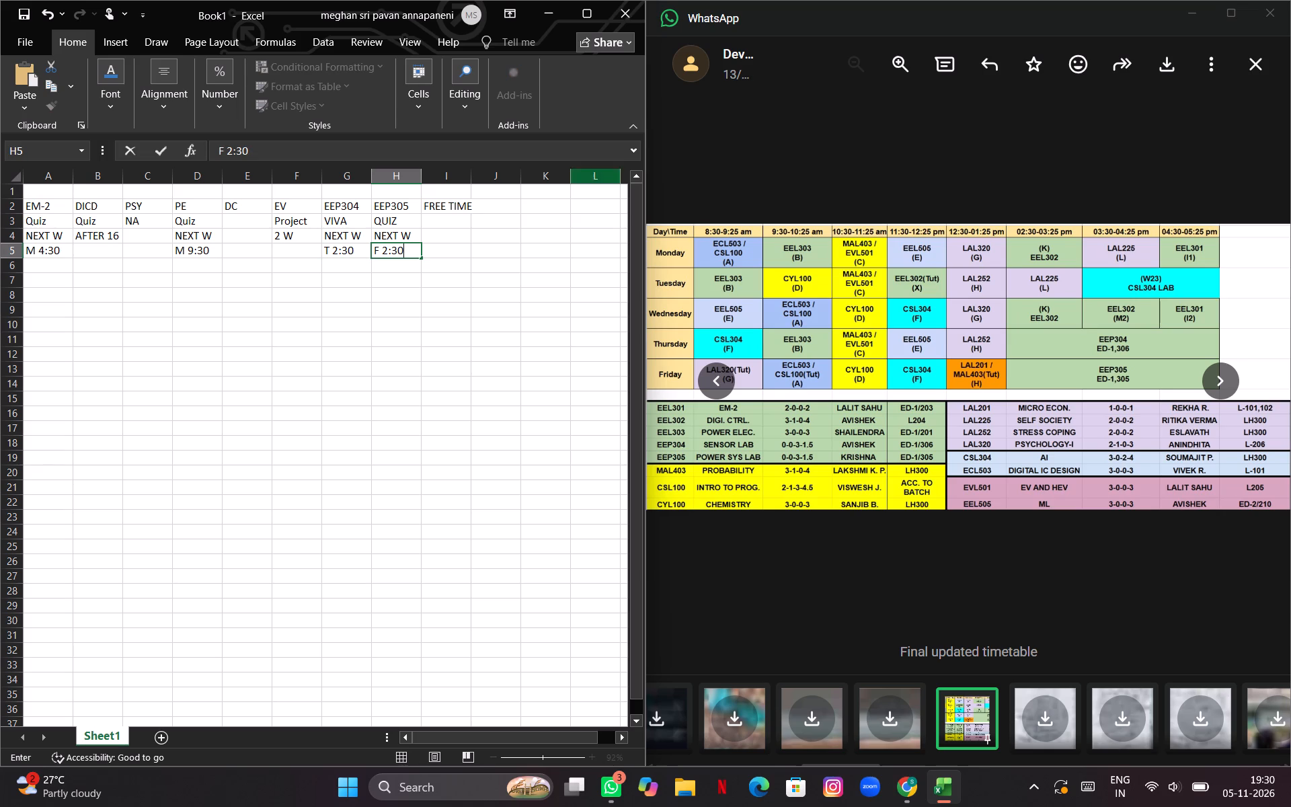
pyautogui.click(577, 5)
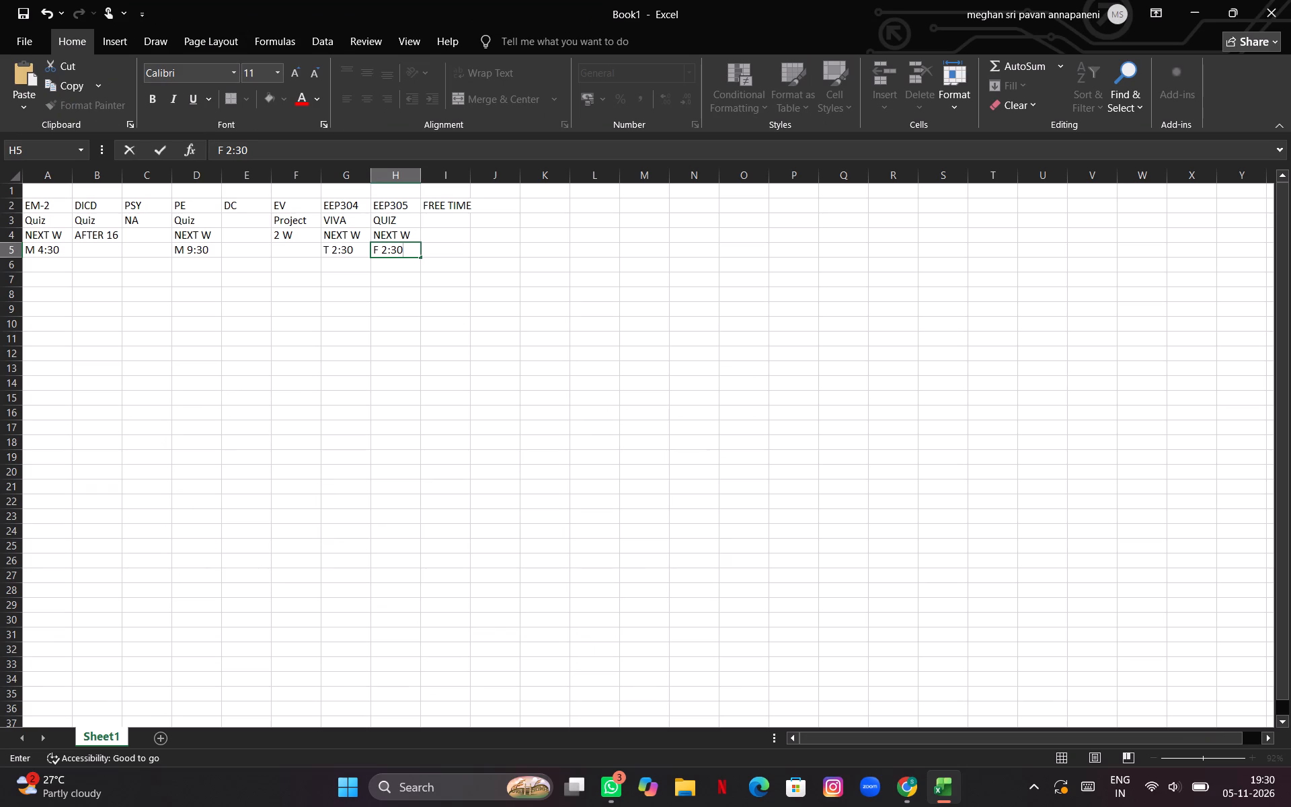
pyautogui.click(358, 254)
# Enter the slot T 8:00-11:00 in cell I3 under the FREE TIME heading.
pyautogui.click(214, 252)
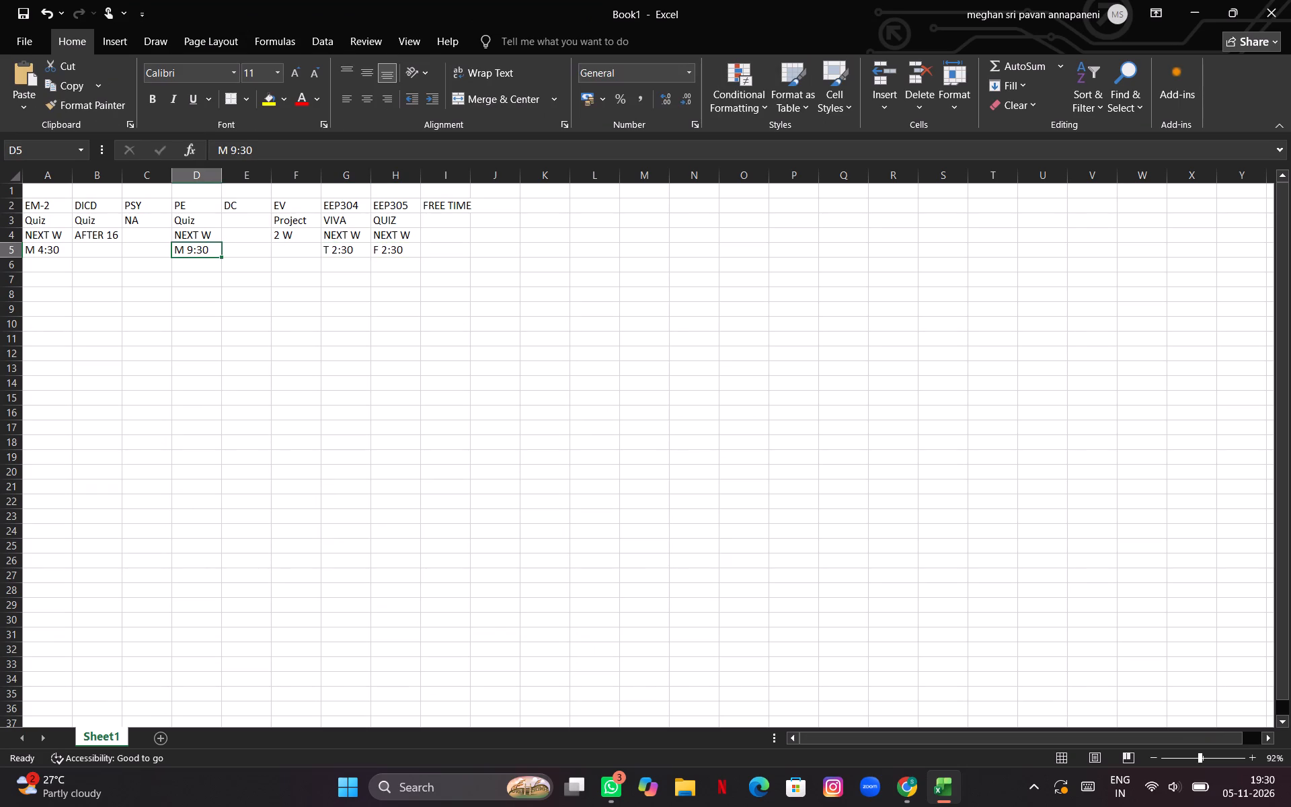
pyautogui.click(51, 252)
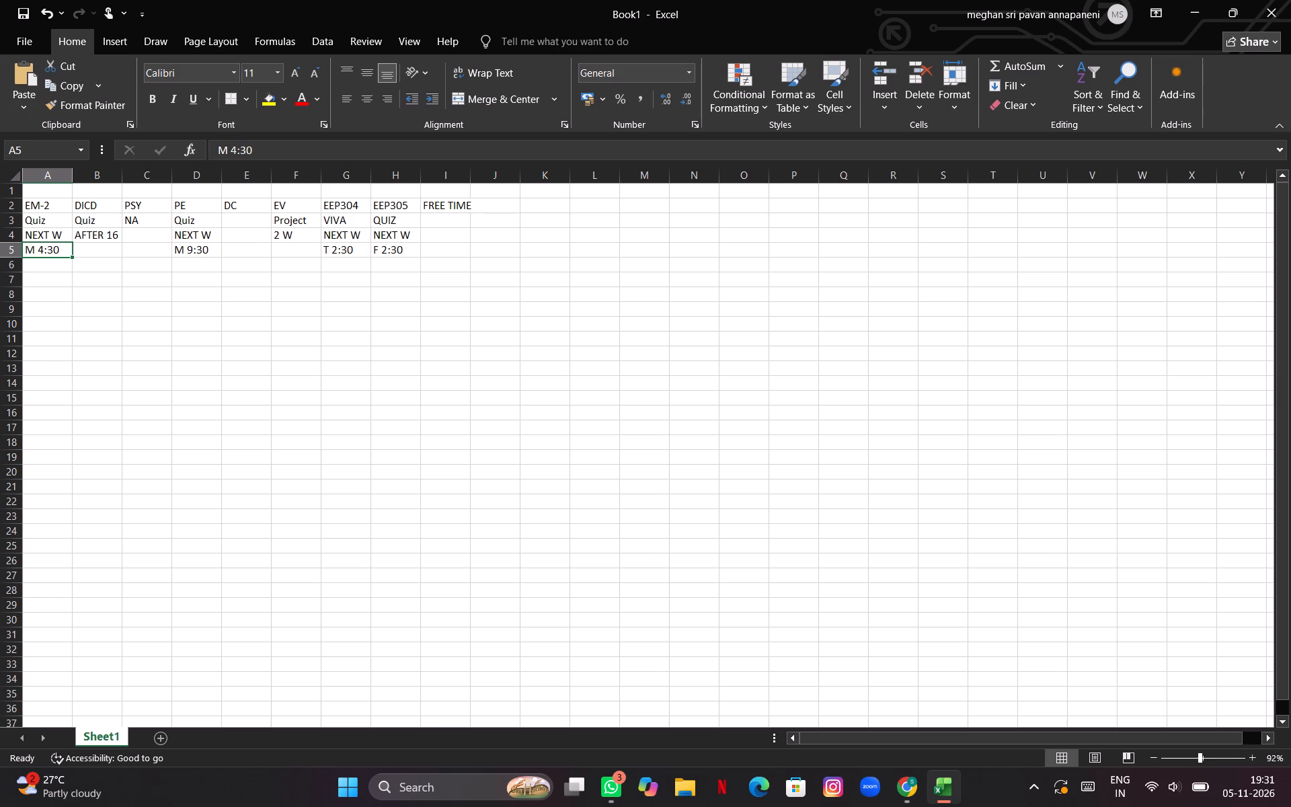
pyautogui.click(426, 224)
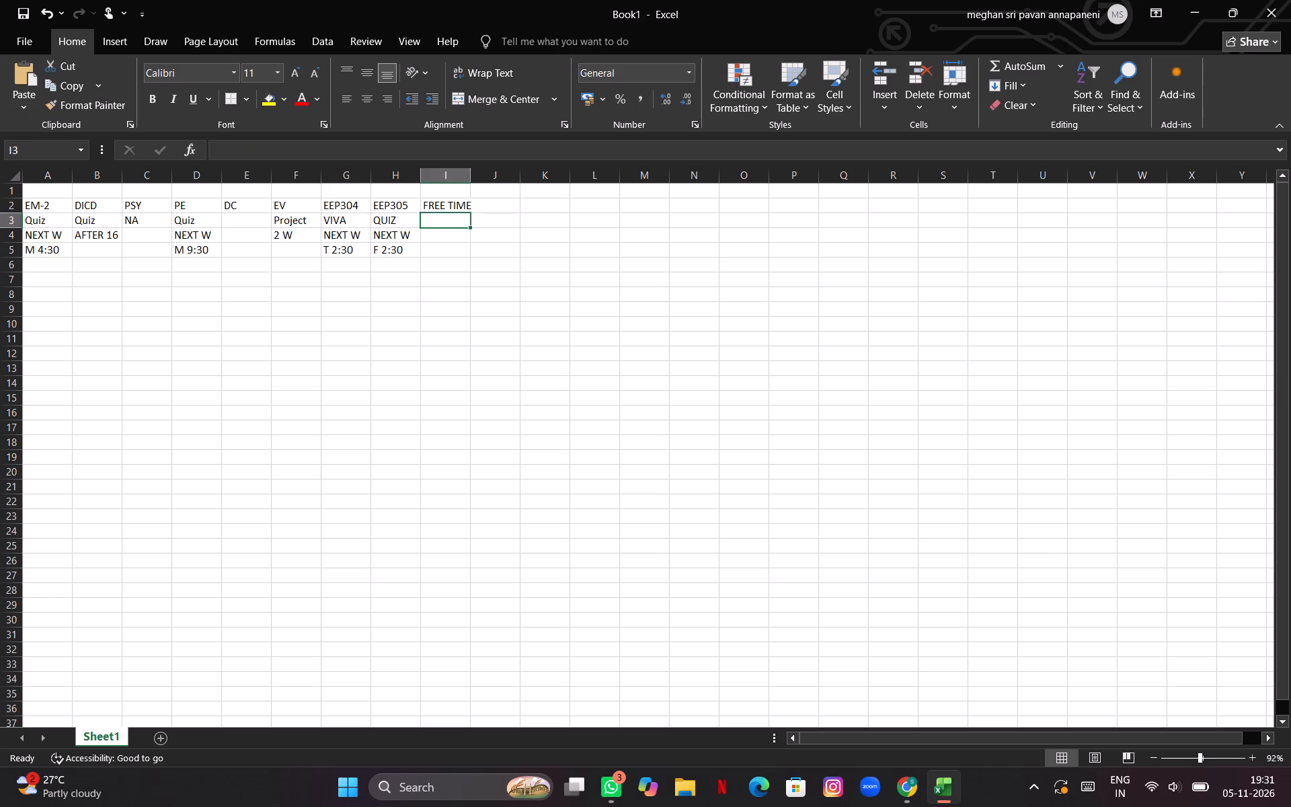
pyautogui.write('T')
pyautogui.press('space')
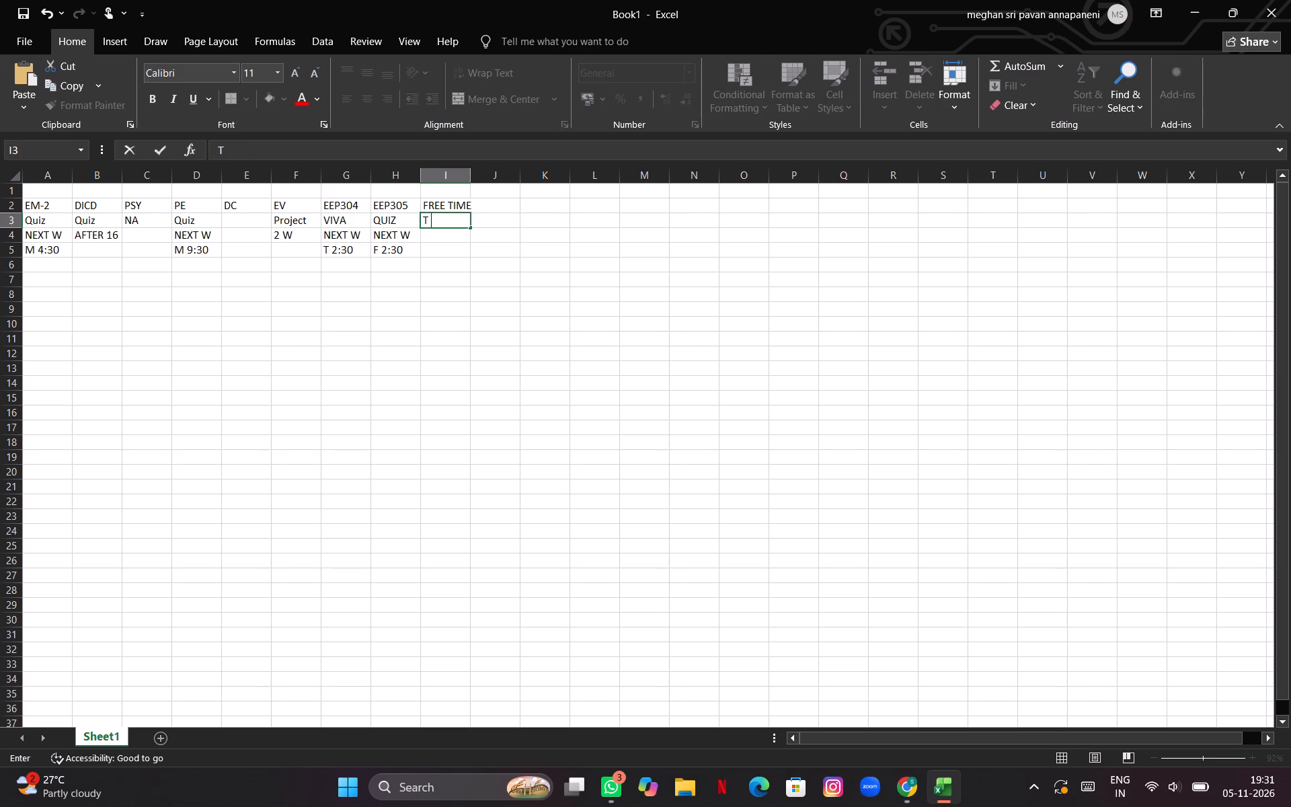
pyautogui.press('8')
pyautogui.hotkey('shift', ':')
pyautogui.write('00')
pyautogui.press('-')
pyautogui.write('11')
pyautogui.hotkey('shift', ':')
pyautogui.write('00')
# Enter the slot F:9:00-2:30 in cell I4 under the FREE TIME heading.
pyautogui.click(434, 235)
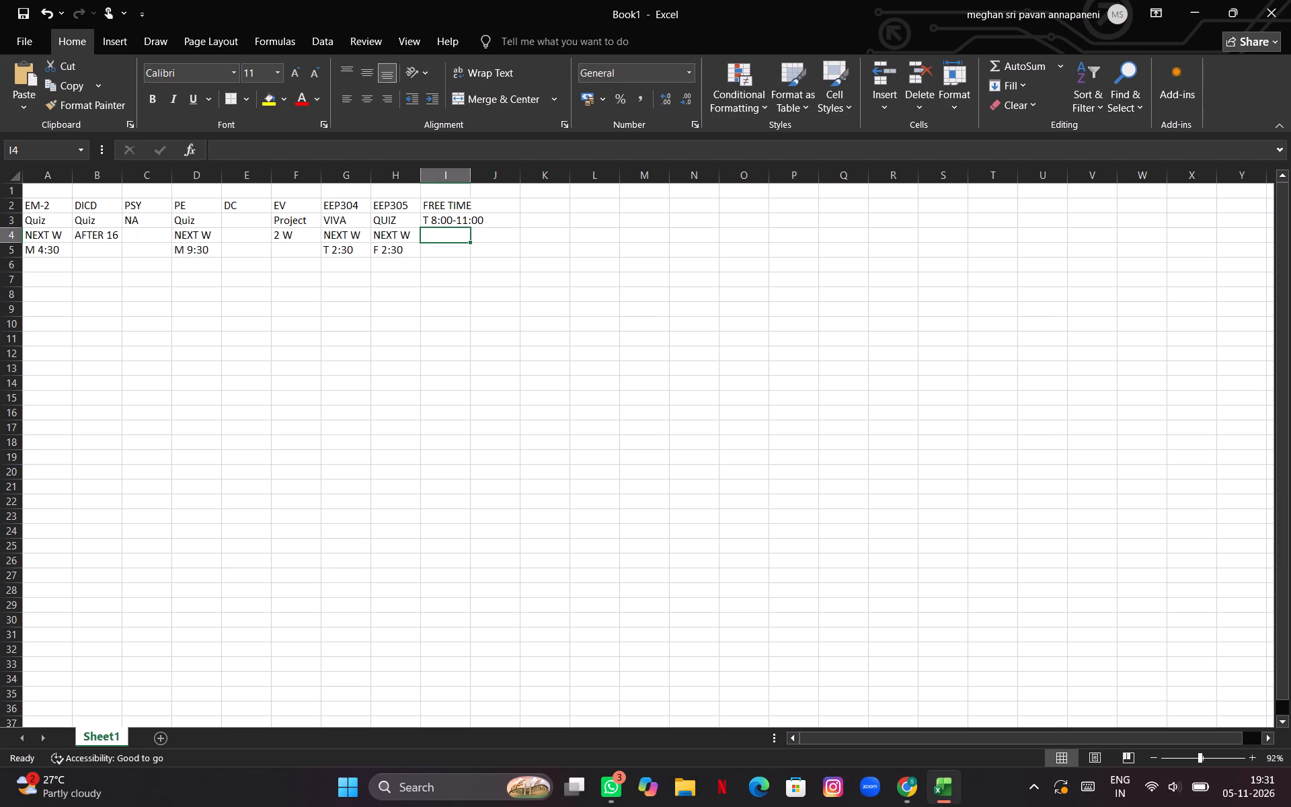
pyautogui.press('f')
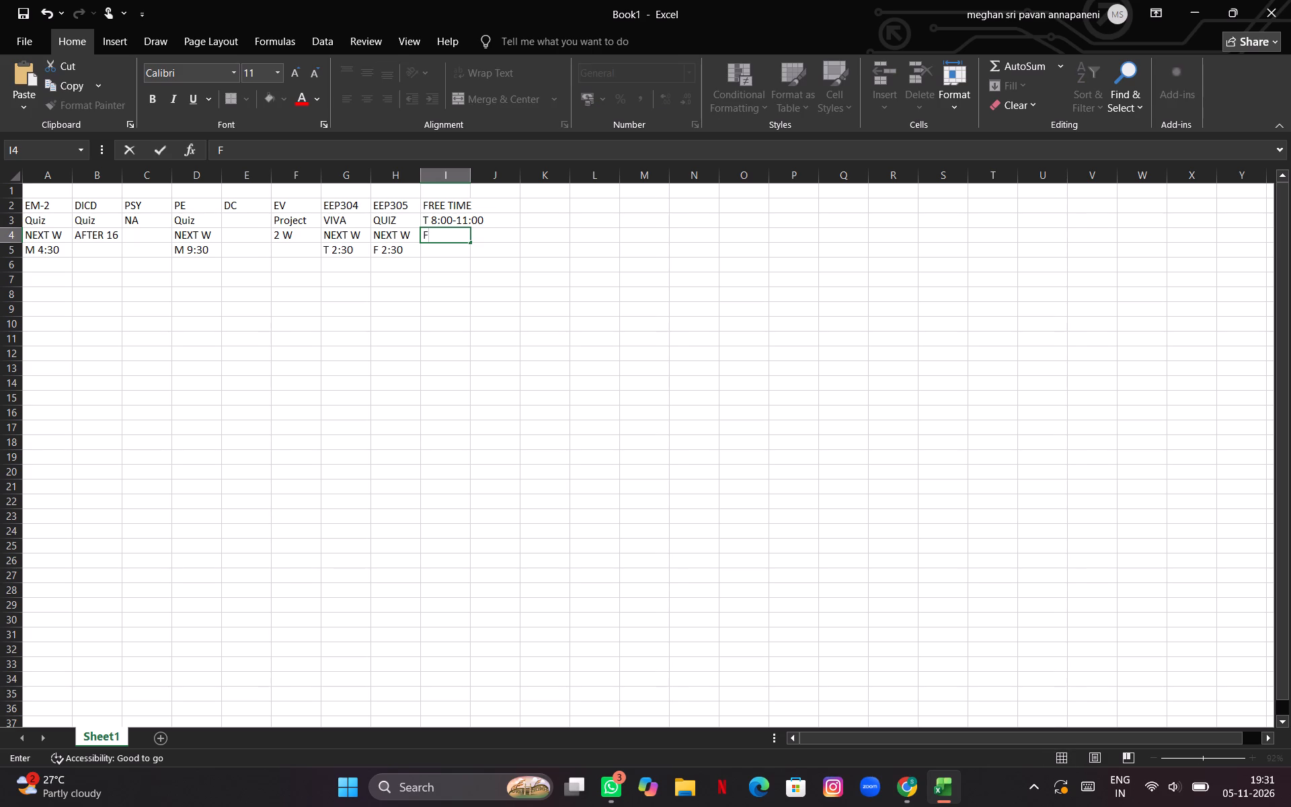
pyautogui.hotkey('shift', ':')
pyautogui.press('9')
pyautogui.hotkey('shift', ':')
pyautogui.write('00')
pyautogui.press('-')
pyautogui.press('2')
pyautogui.hotkey('shift', ':')
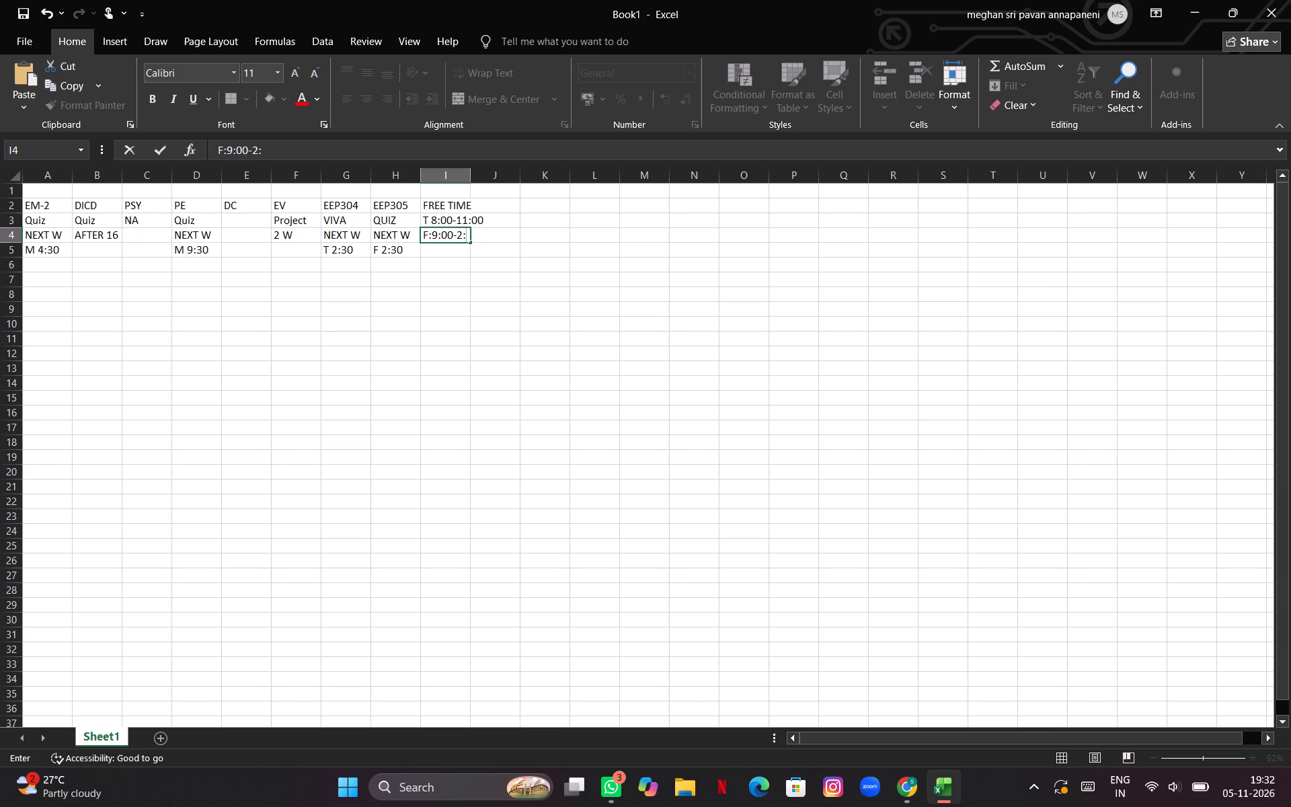
pyautogui.write('30')
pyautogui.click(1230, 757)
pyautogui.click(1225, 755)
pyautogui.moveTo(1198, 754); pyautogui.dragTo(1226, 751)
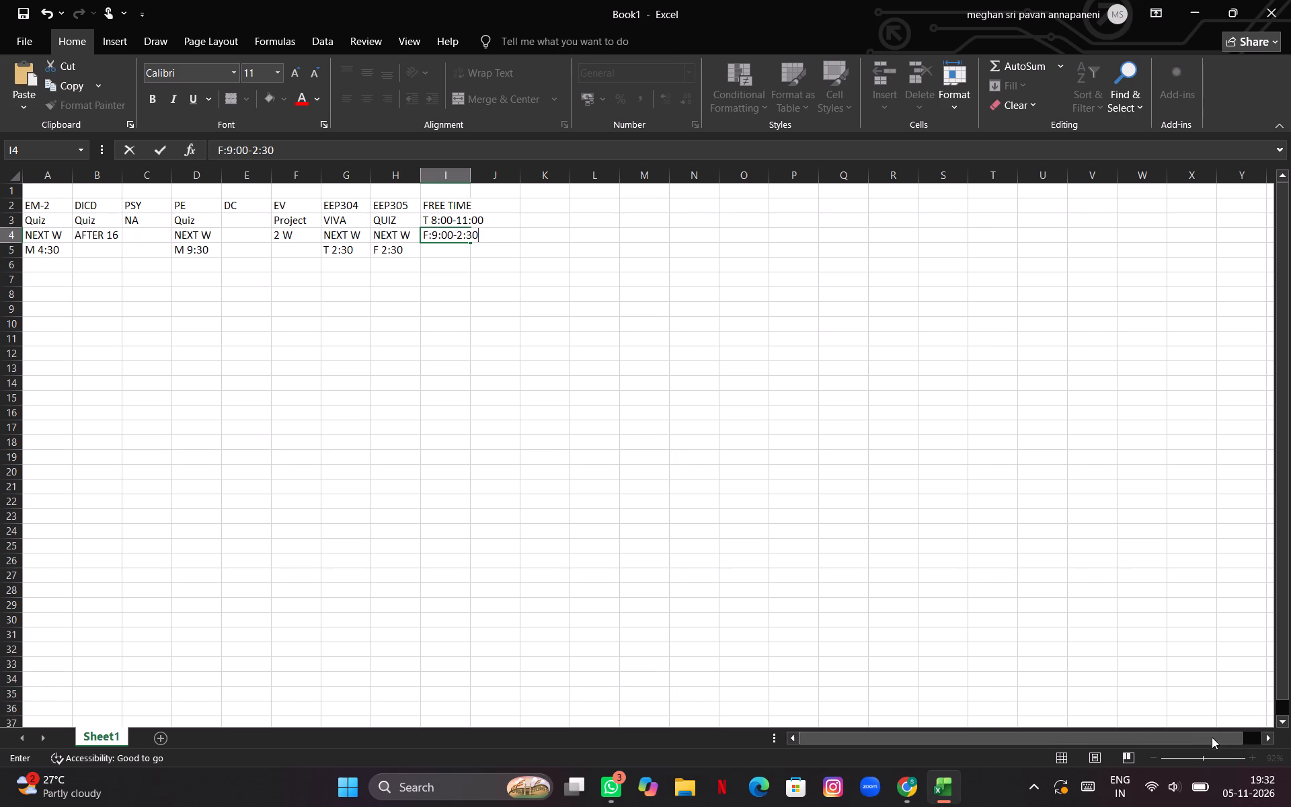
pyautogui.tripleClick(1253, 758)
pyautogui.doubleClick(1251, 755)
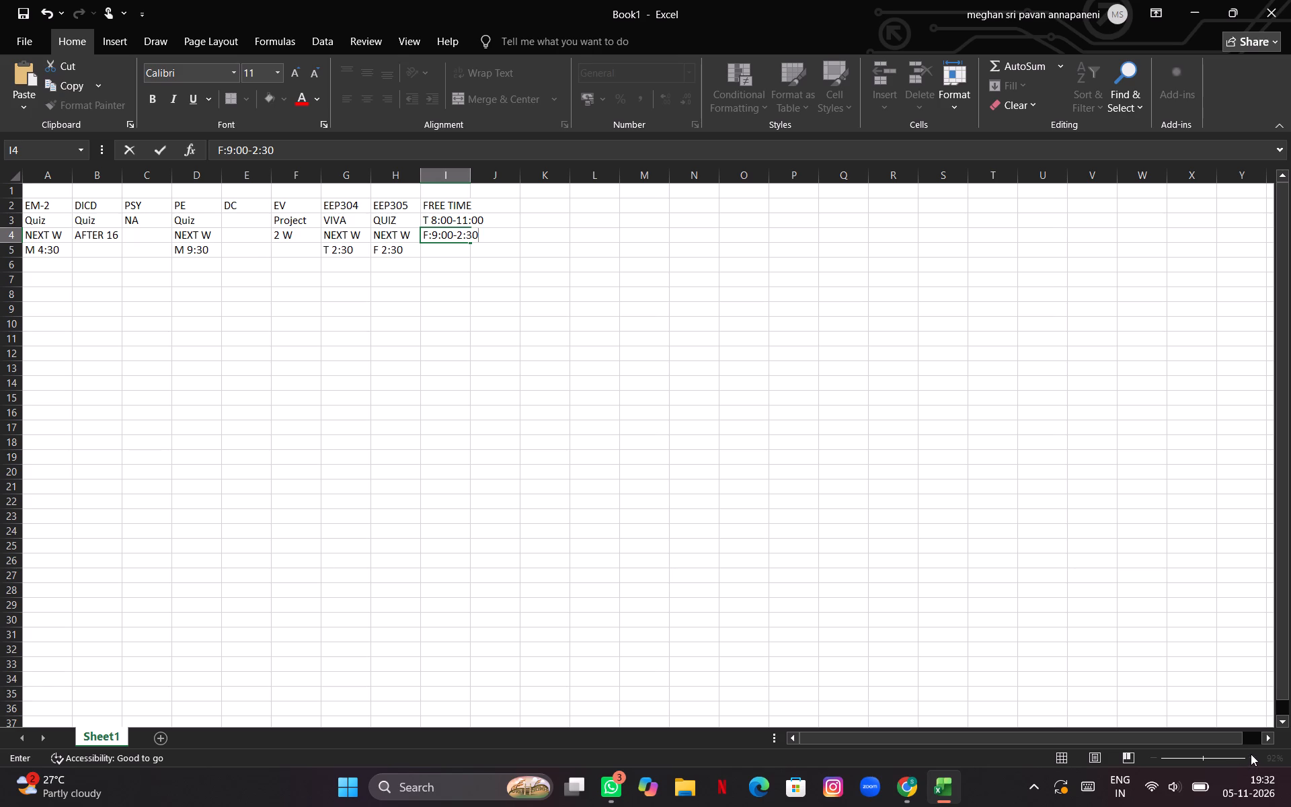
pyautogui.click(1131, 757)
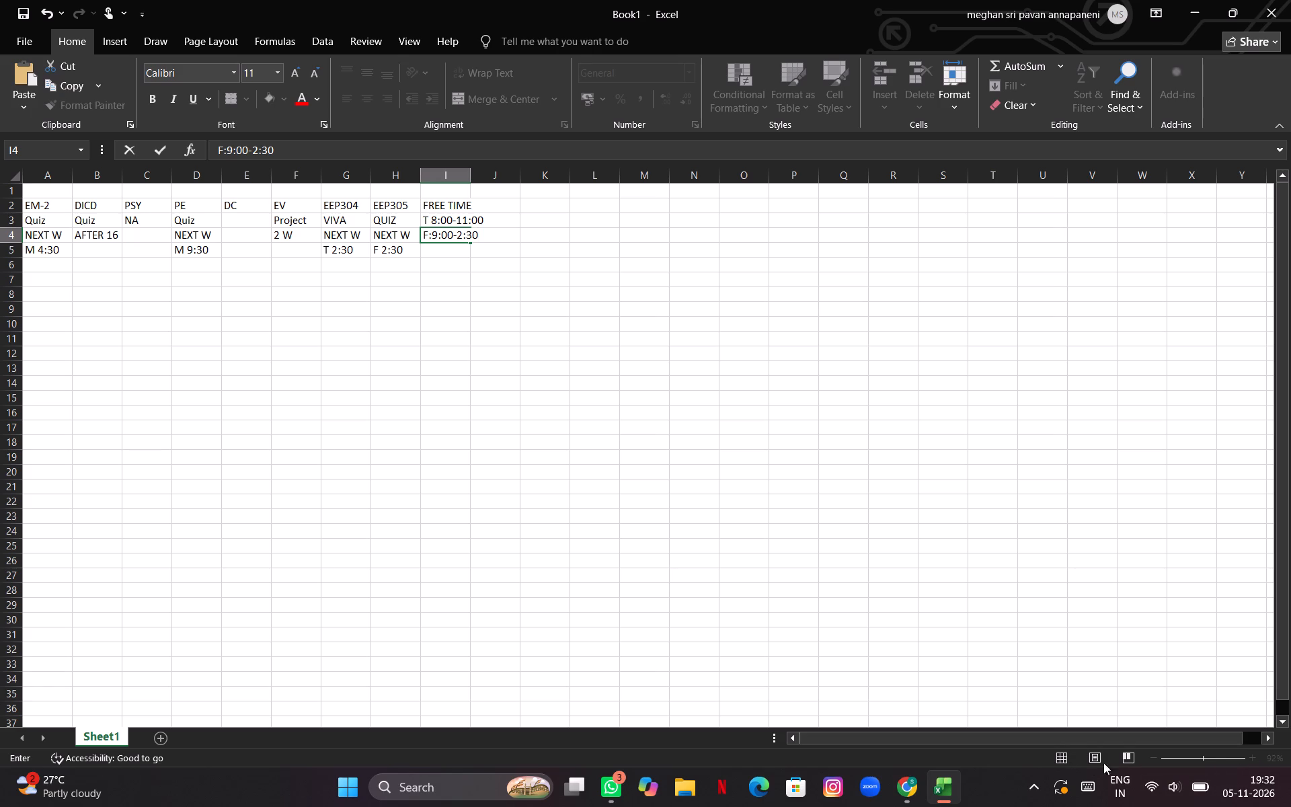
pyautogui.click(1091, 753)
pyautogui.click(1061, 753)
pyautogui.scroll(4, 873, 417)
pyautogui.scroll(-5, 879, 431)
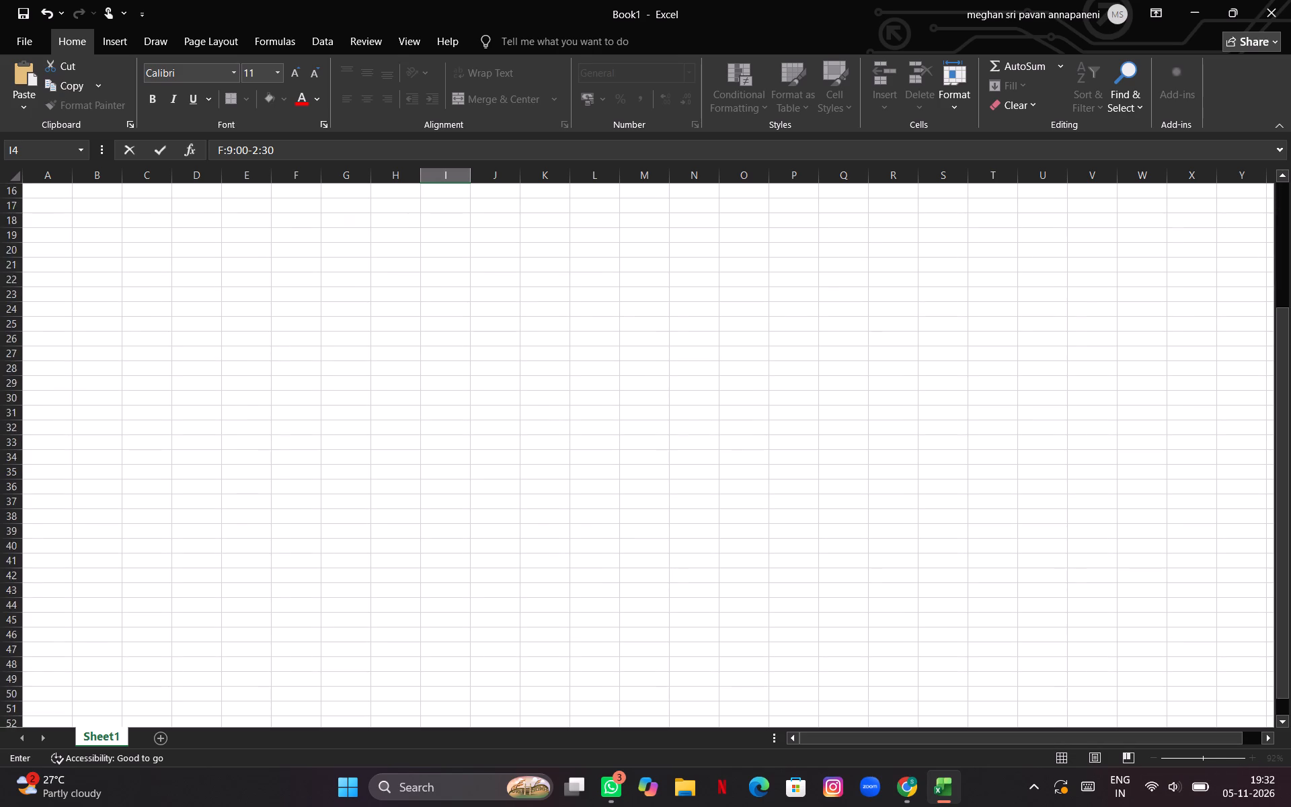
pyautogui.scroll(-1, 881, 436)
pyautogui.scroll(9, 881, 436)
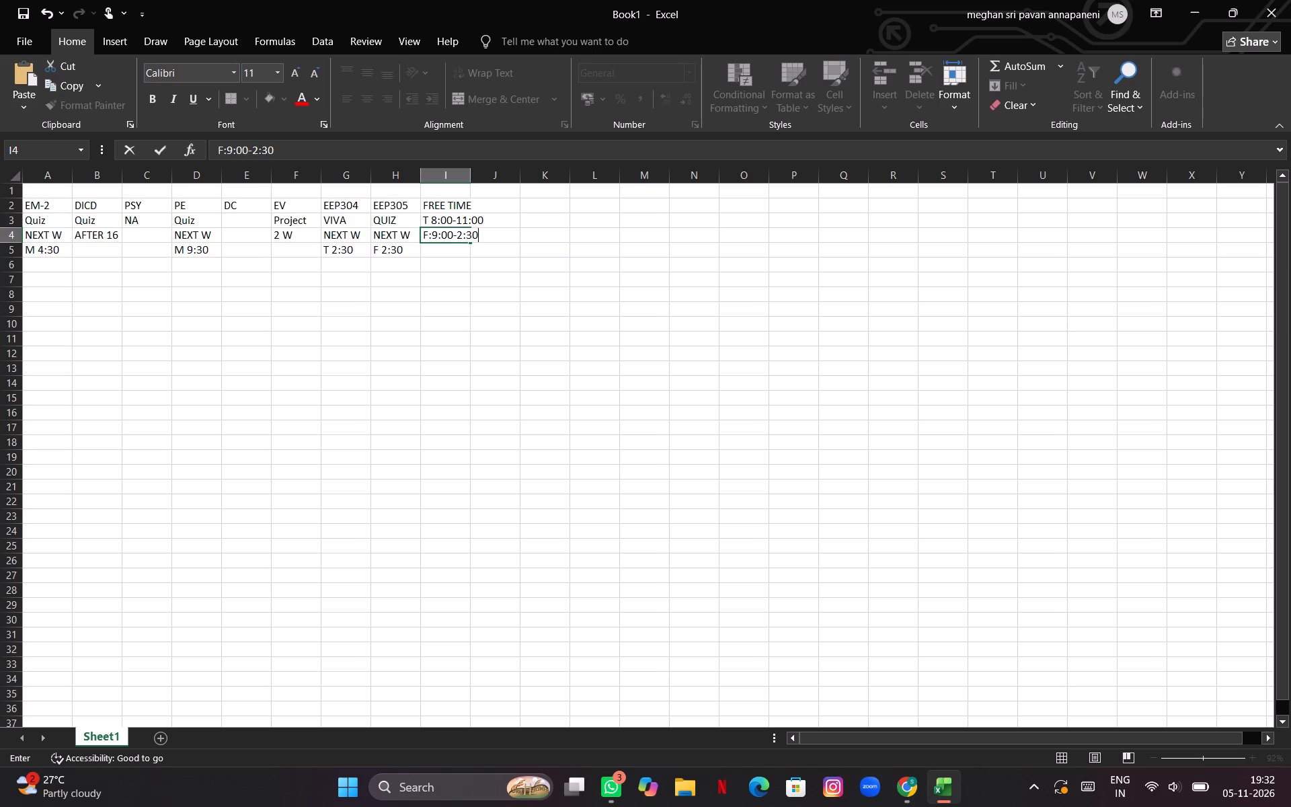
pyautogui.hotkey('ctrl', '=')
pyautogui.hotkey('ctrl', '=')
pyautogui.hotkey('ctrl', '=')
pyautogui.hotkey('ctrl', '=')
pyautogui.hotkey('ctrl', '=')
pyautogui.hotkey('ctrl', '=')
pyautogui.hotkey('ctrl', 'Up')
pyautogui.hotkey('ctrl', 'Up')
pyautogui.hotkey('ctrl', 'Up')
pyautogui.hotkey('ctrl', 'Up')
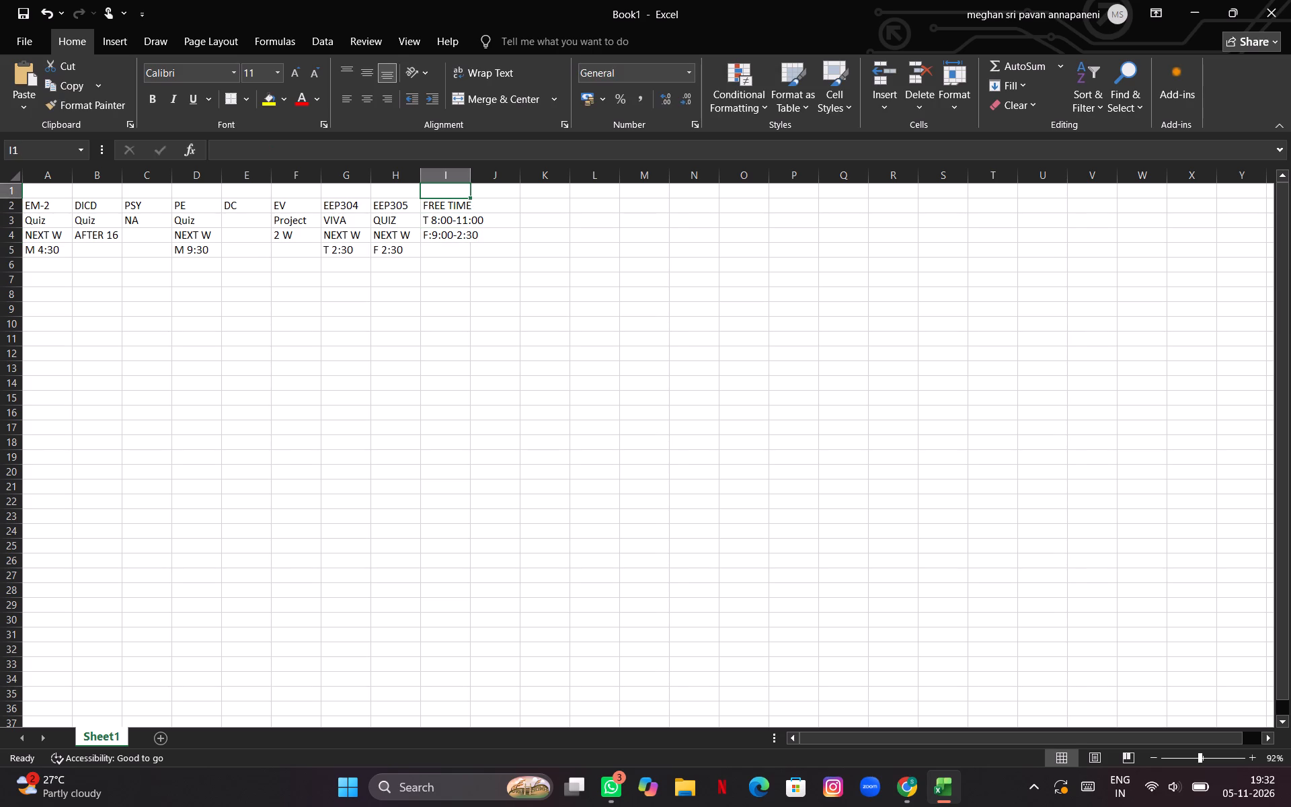
# Begin another free-slot entry with the day letter S in cell I5 of the FREE TIME column.
pyautogui.click(1255, 762)
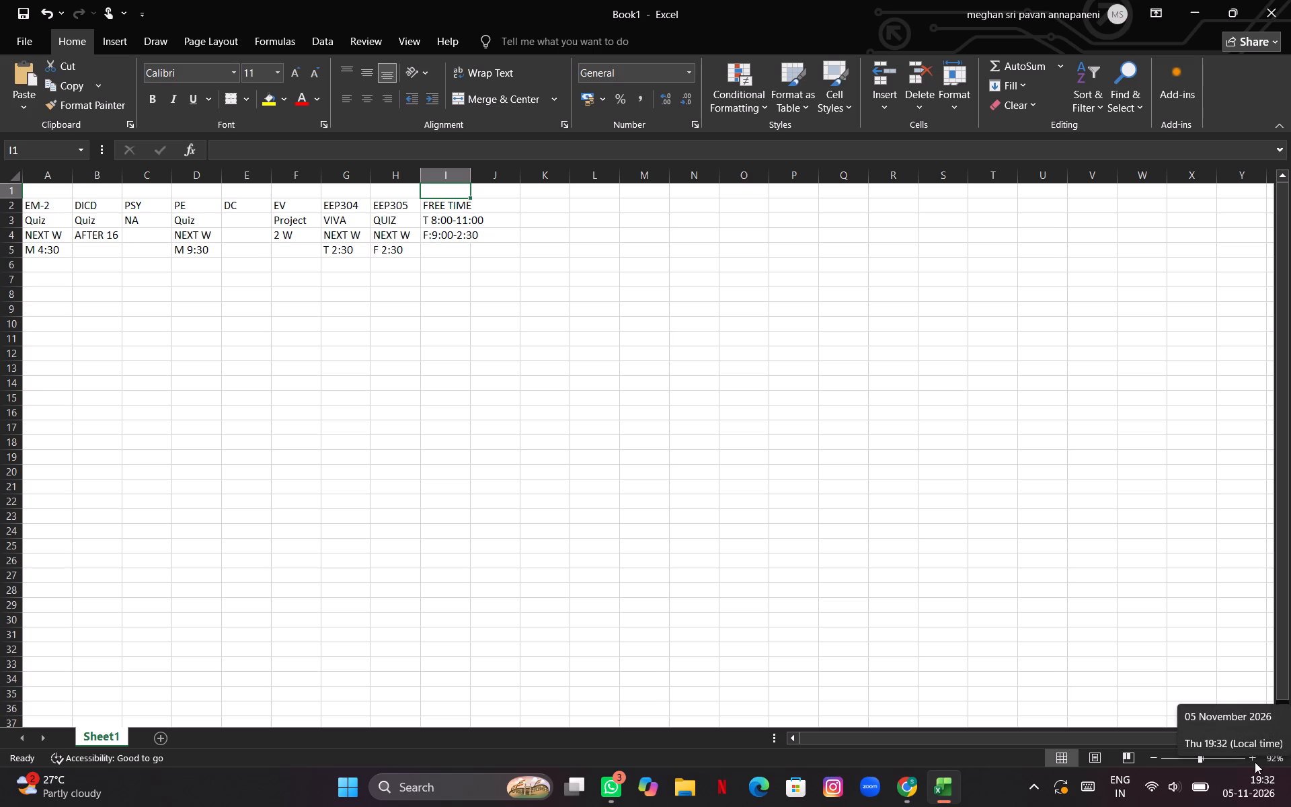
pyautogui.doubleClick(1255, 757)
pyautogui.doubleClick(1253, 757)
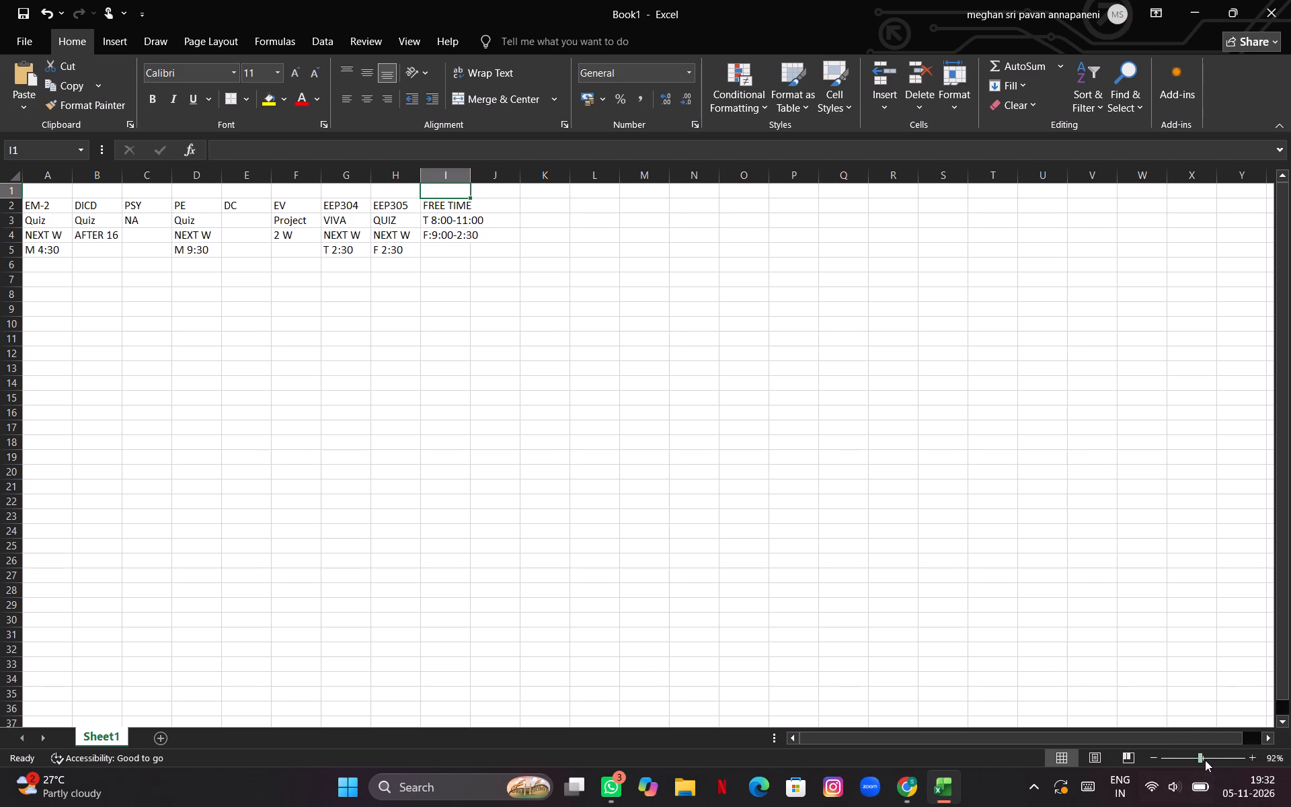
pyautogui.moveTo(1202, 757); pyautogui.dragTo(1228, 760)
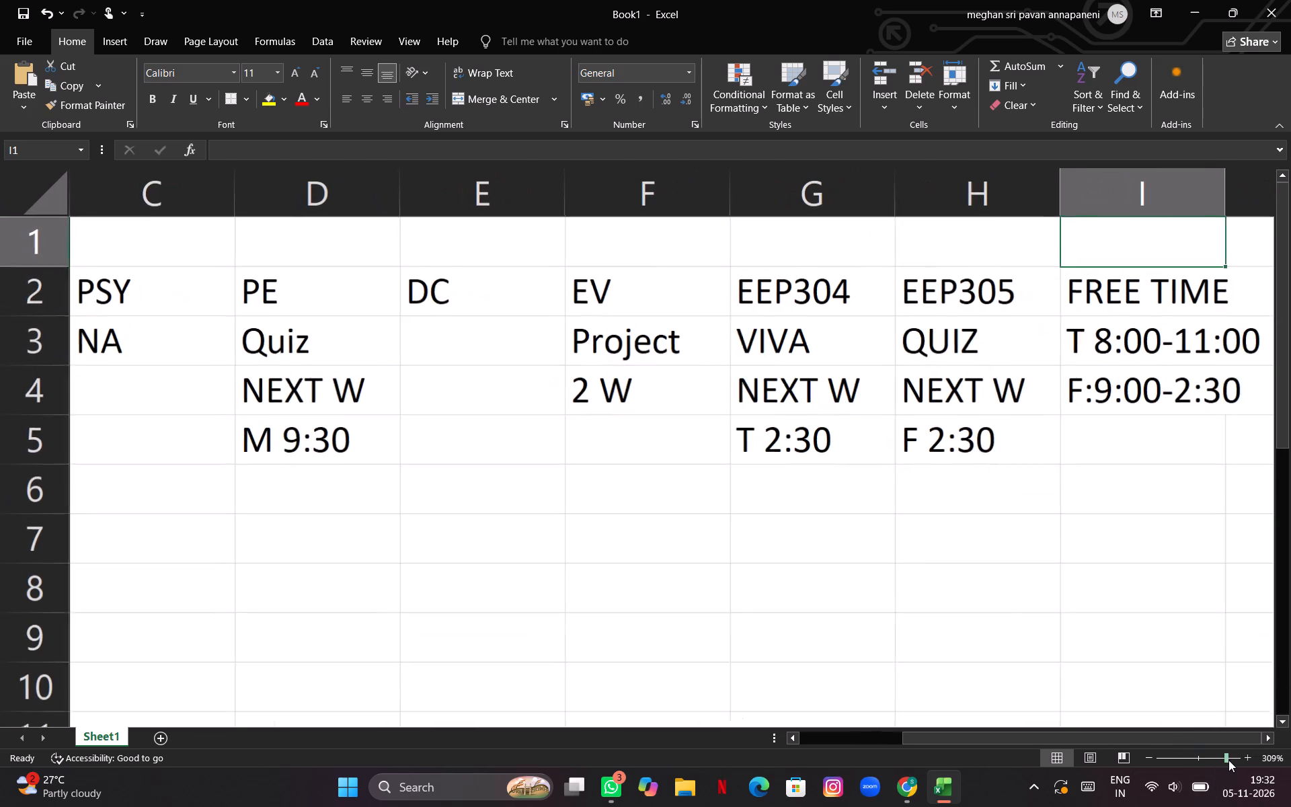
pyautogui.moveTo(1228, 760); pyautogui.dragTo(1212, 761)
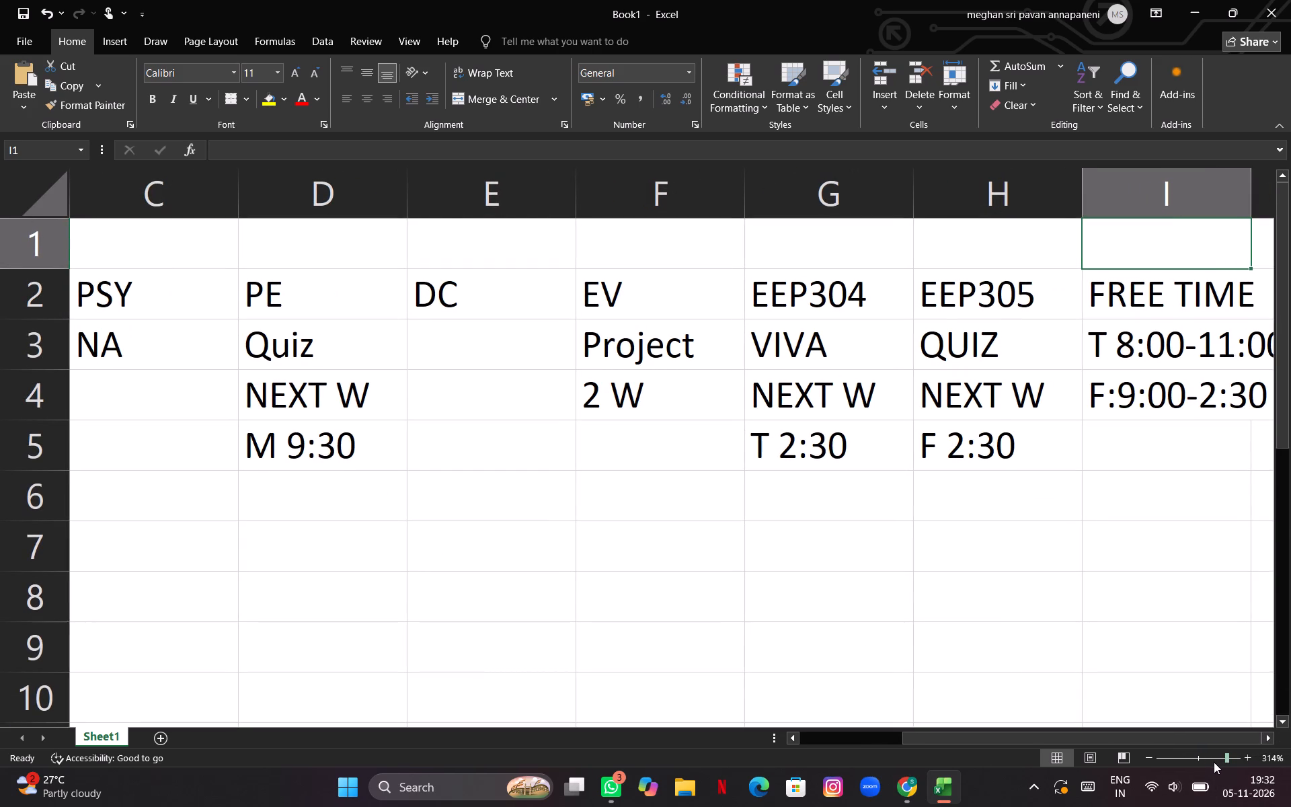
pyautogui.click(1217, 753)
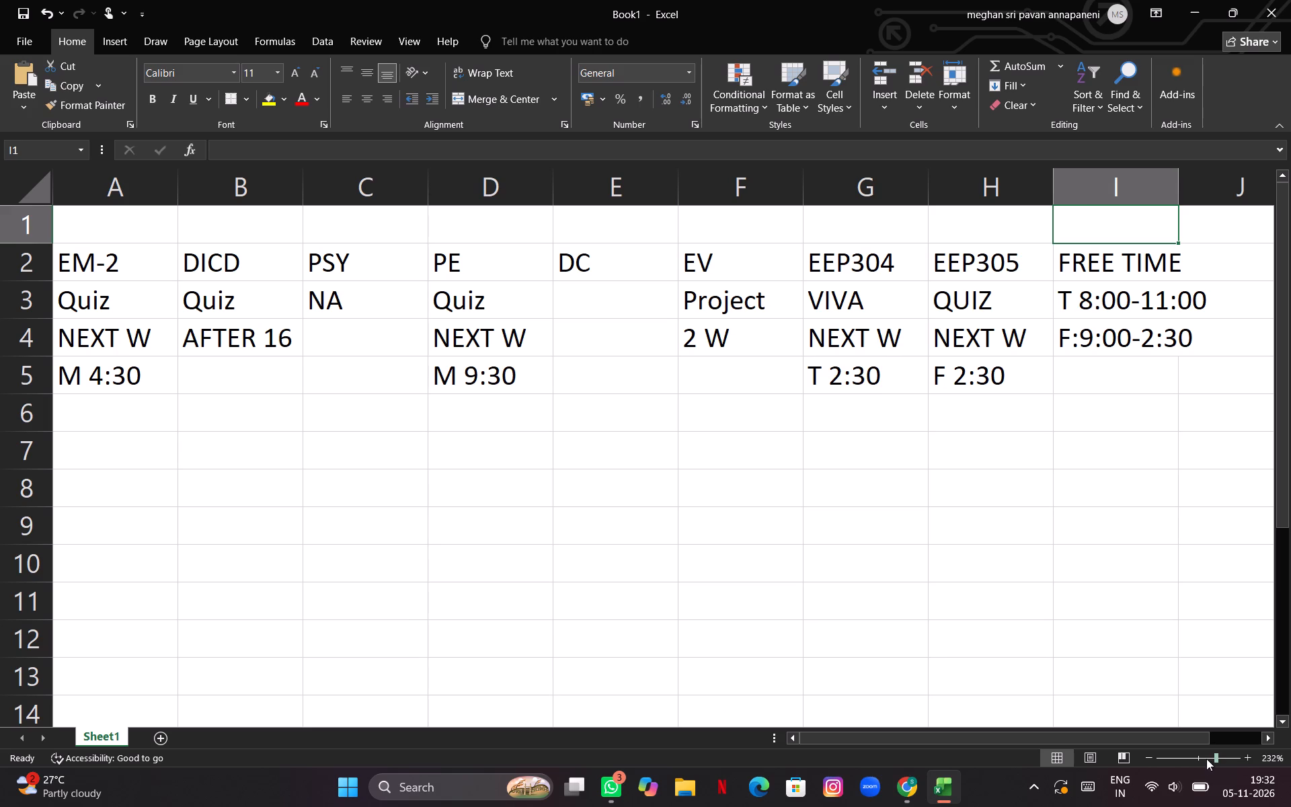
pyautogui.click(1138, 372)
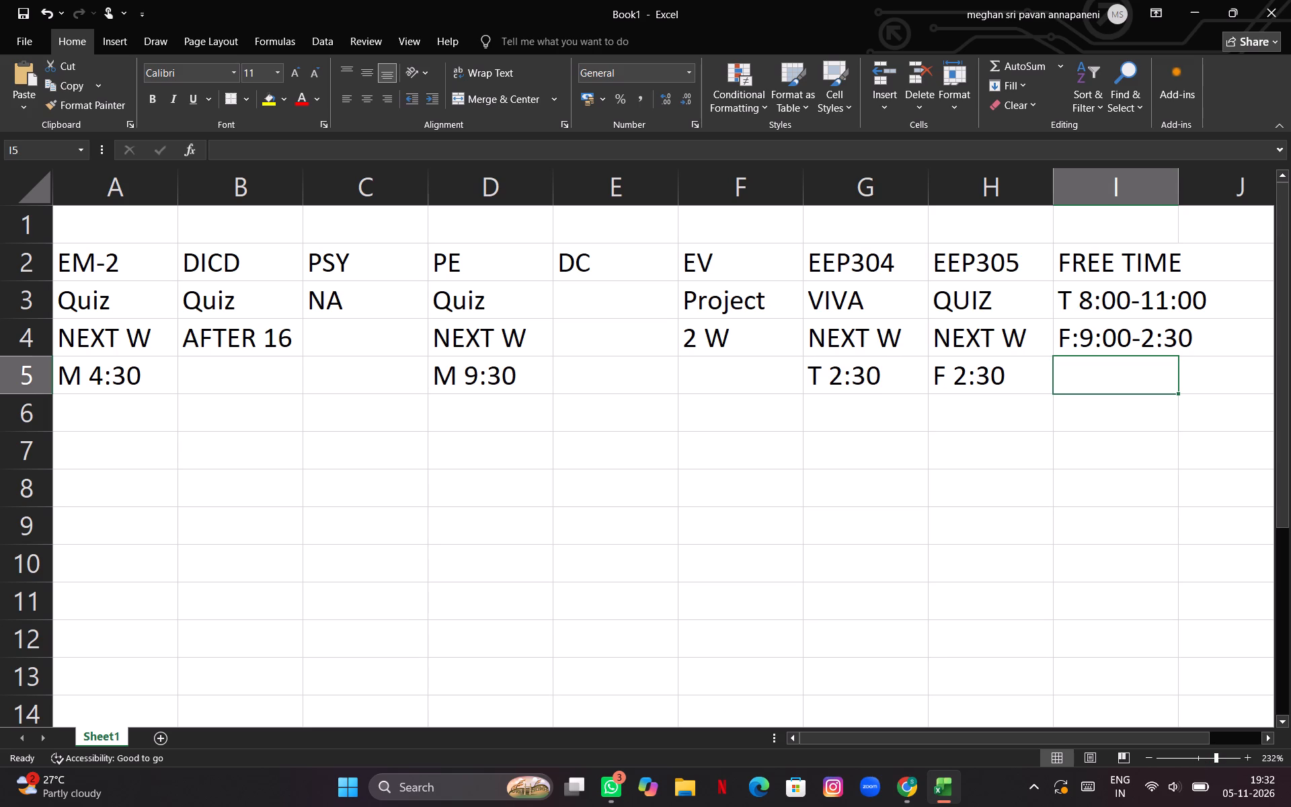
pyautogui.press('s')
pyautogui.hotkey('shift', ':')
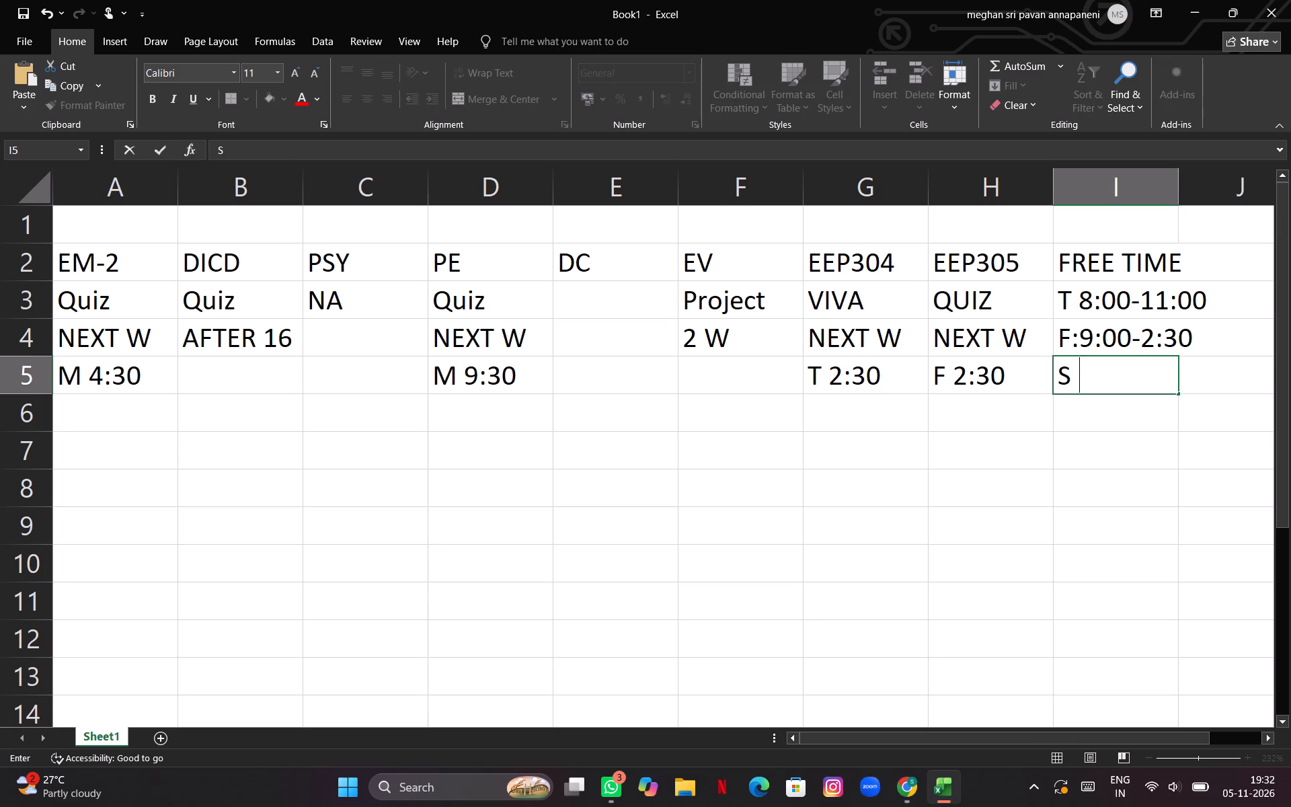
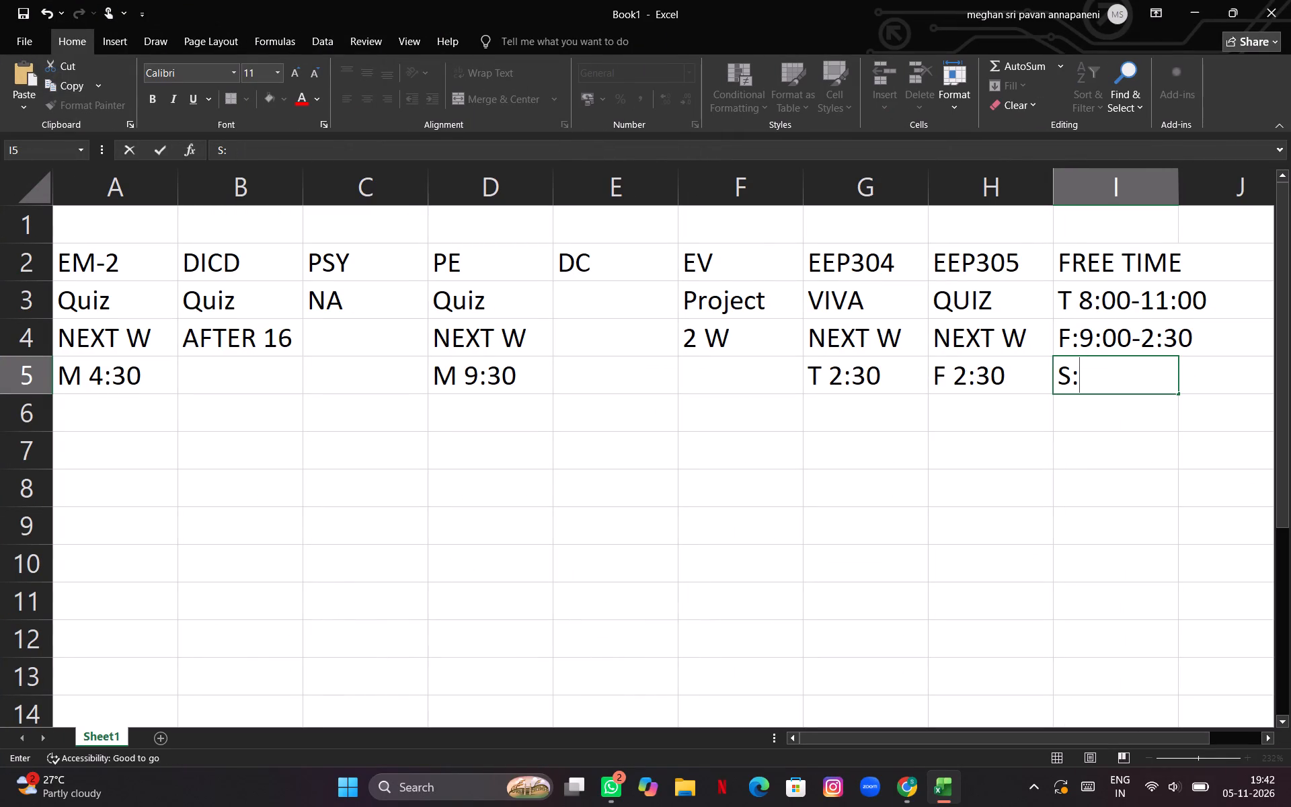
# Change the free slot in cell I4 to F:10:00-2:30.
pyautogui.click(1116, 340)
pyautogui.click(1105, 344)
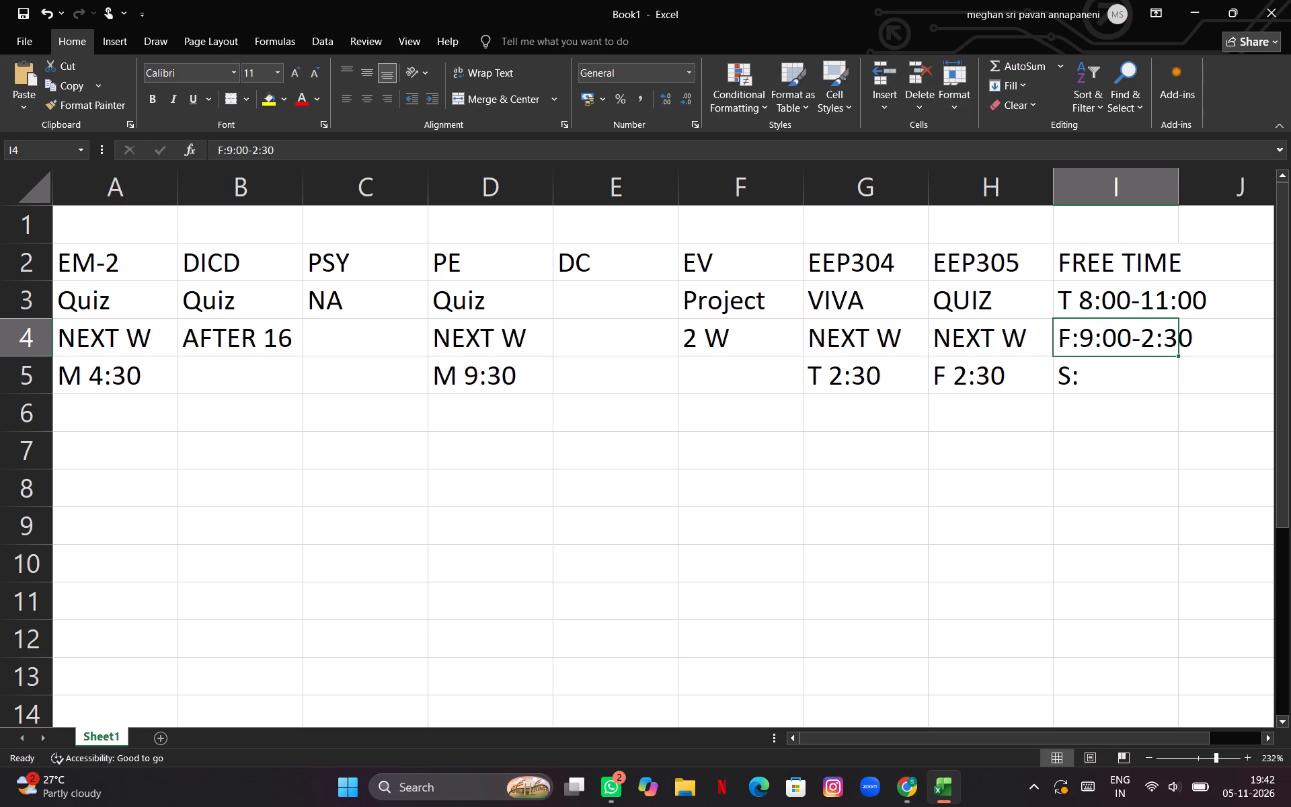
pyautogui.click(1096, 345)
pyautogui.click(1096, 344)
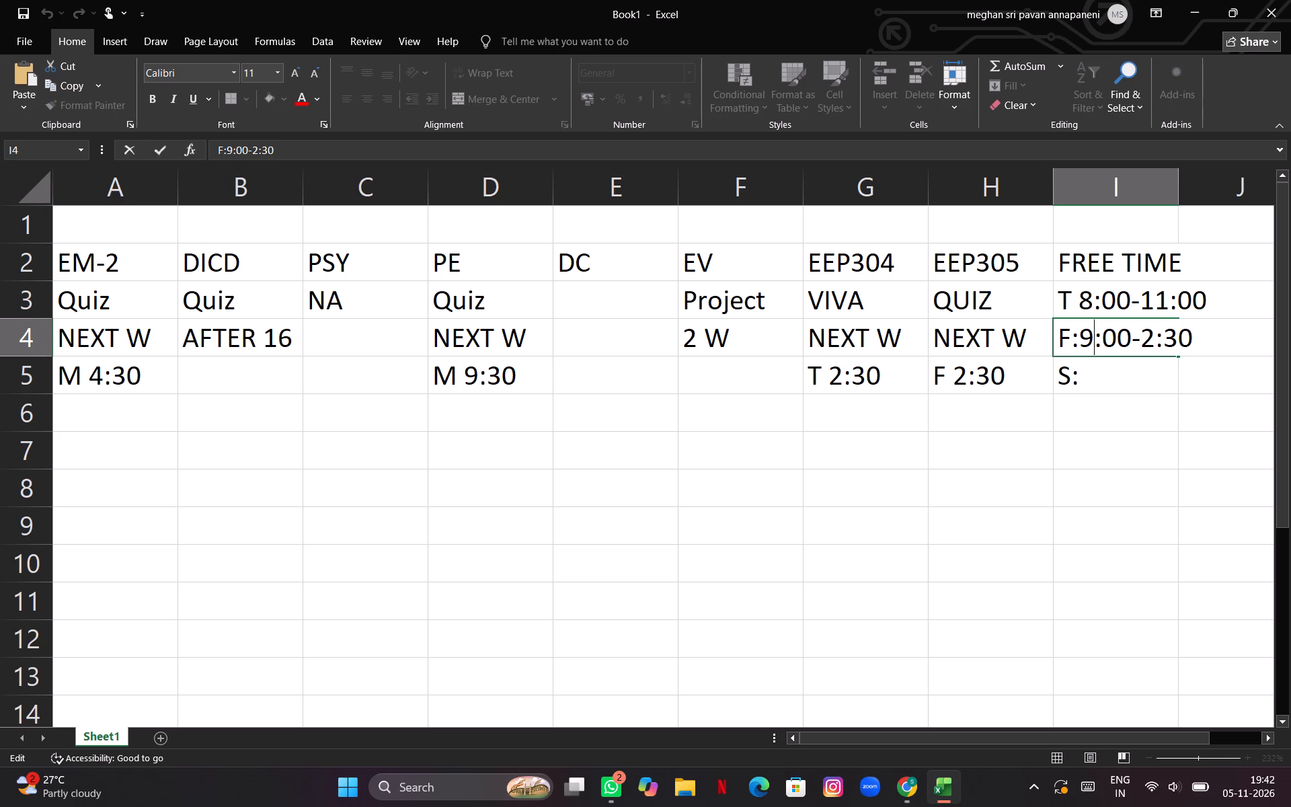
pyautogui.press('BackSpace')
pyautogui.write('10')
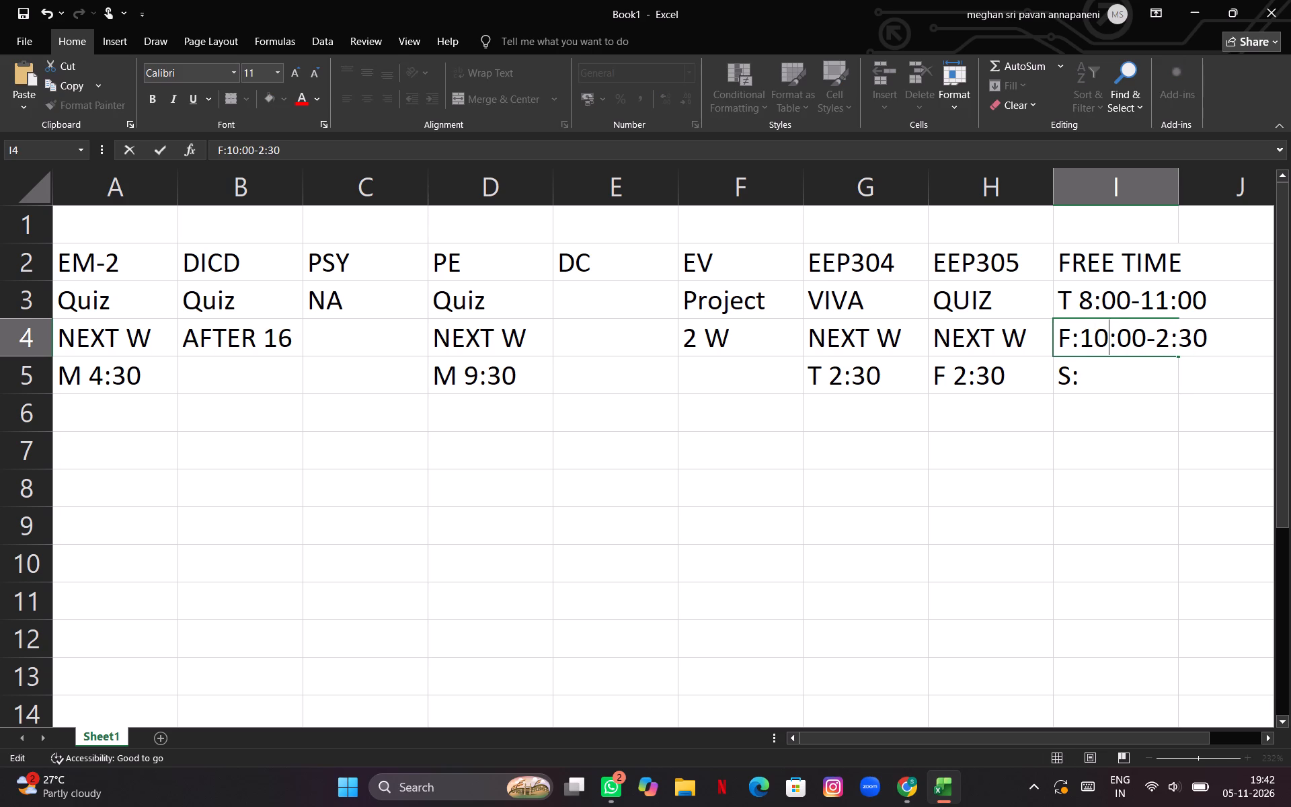
pyautogui.click(1165, 336)
pyautogui.press('BackSpace')
pyautogui.press('2')
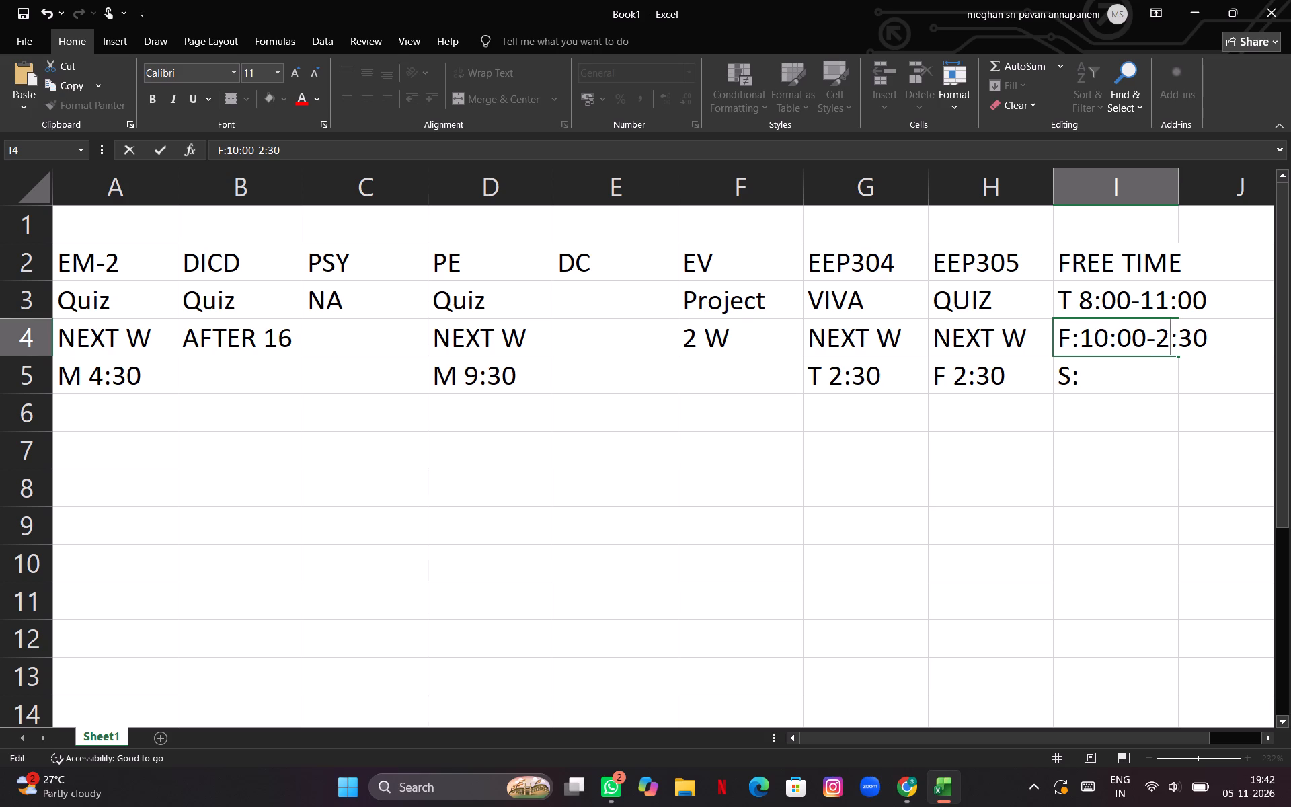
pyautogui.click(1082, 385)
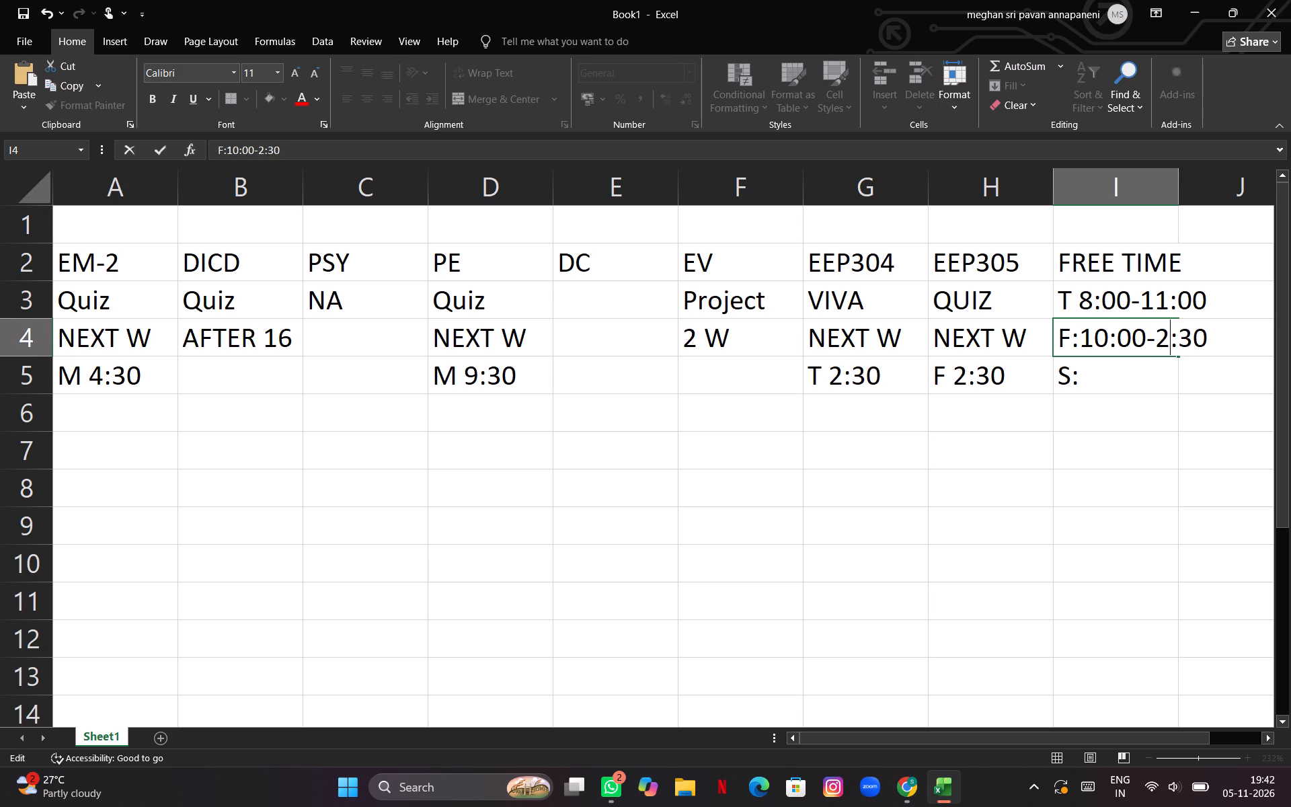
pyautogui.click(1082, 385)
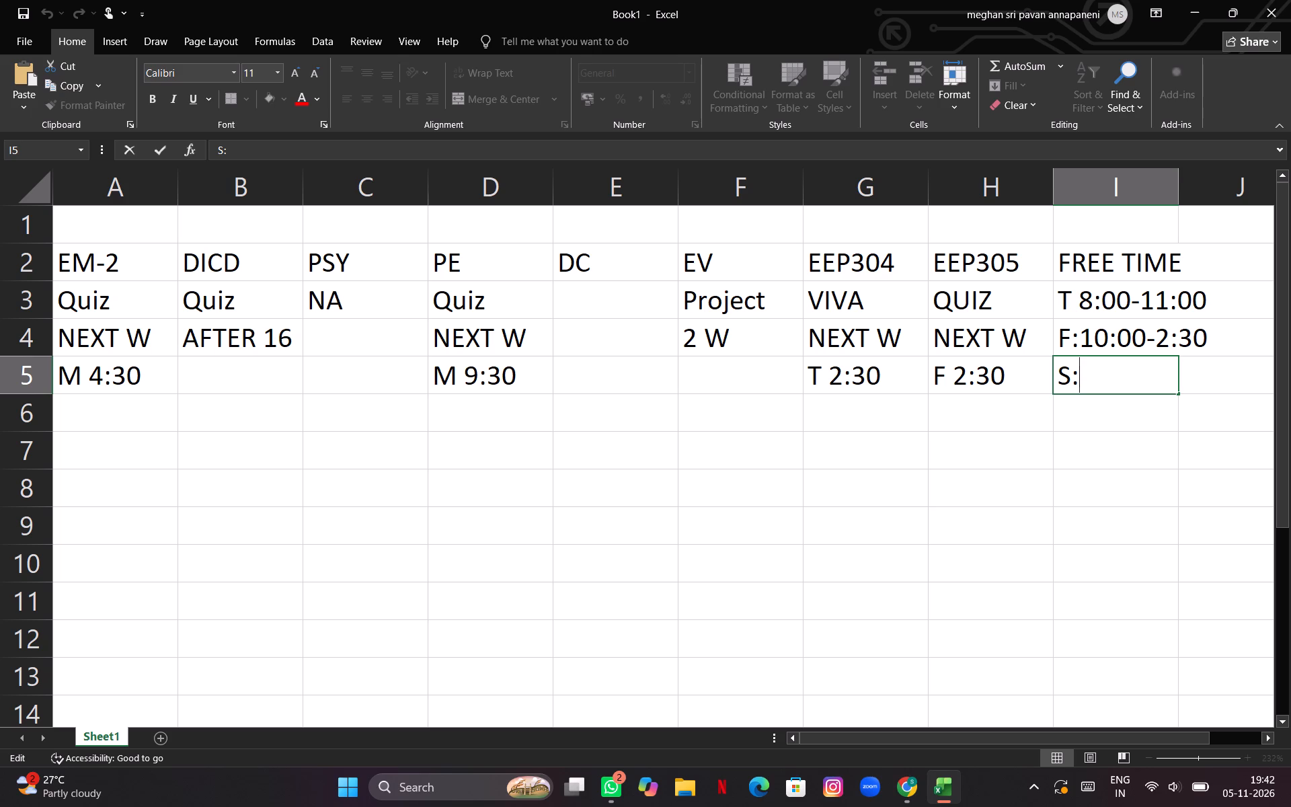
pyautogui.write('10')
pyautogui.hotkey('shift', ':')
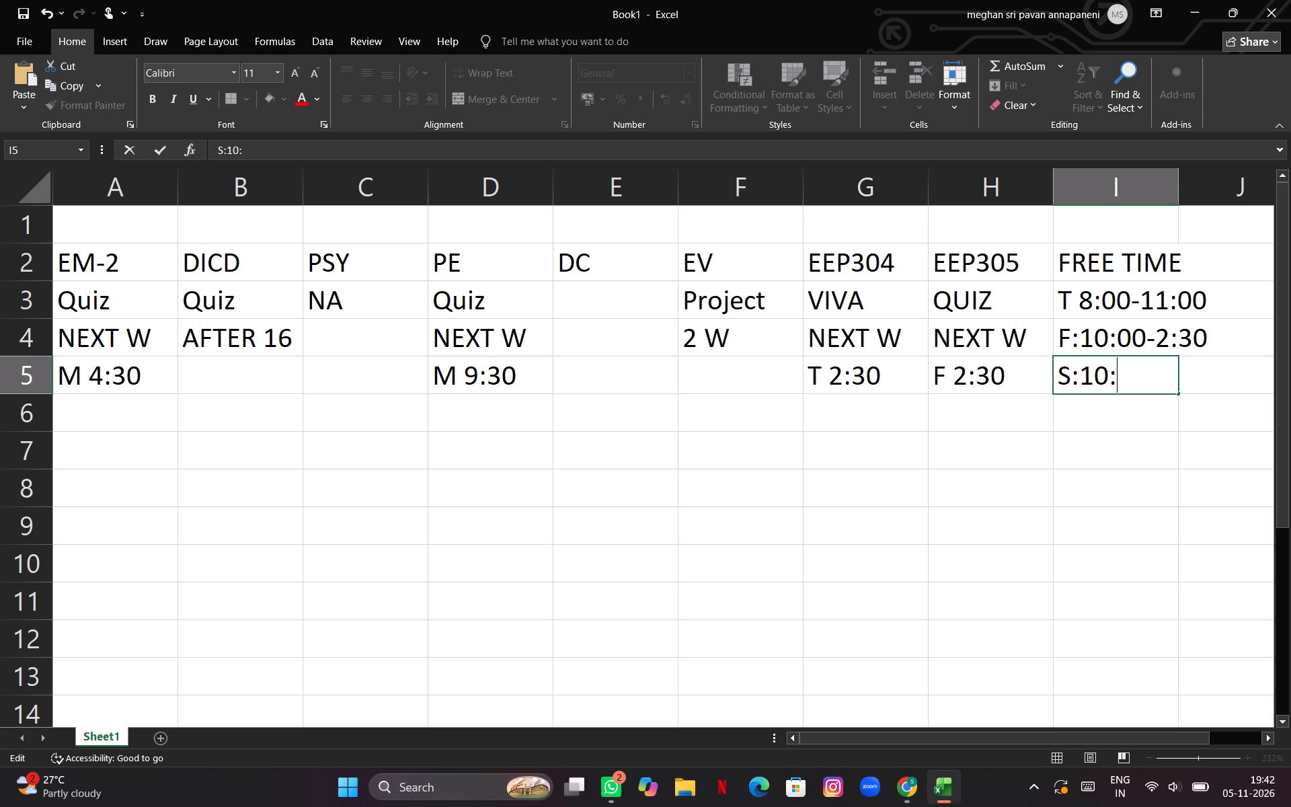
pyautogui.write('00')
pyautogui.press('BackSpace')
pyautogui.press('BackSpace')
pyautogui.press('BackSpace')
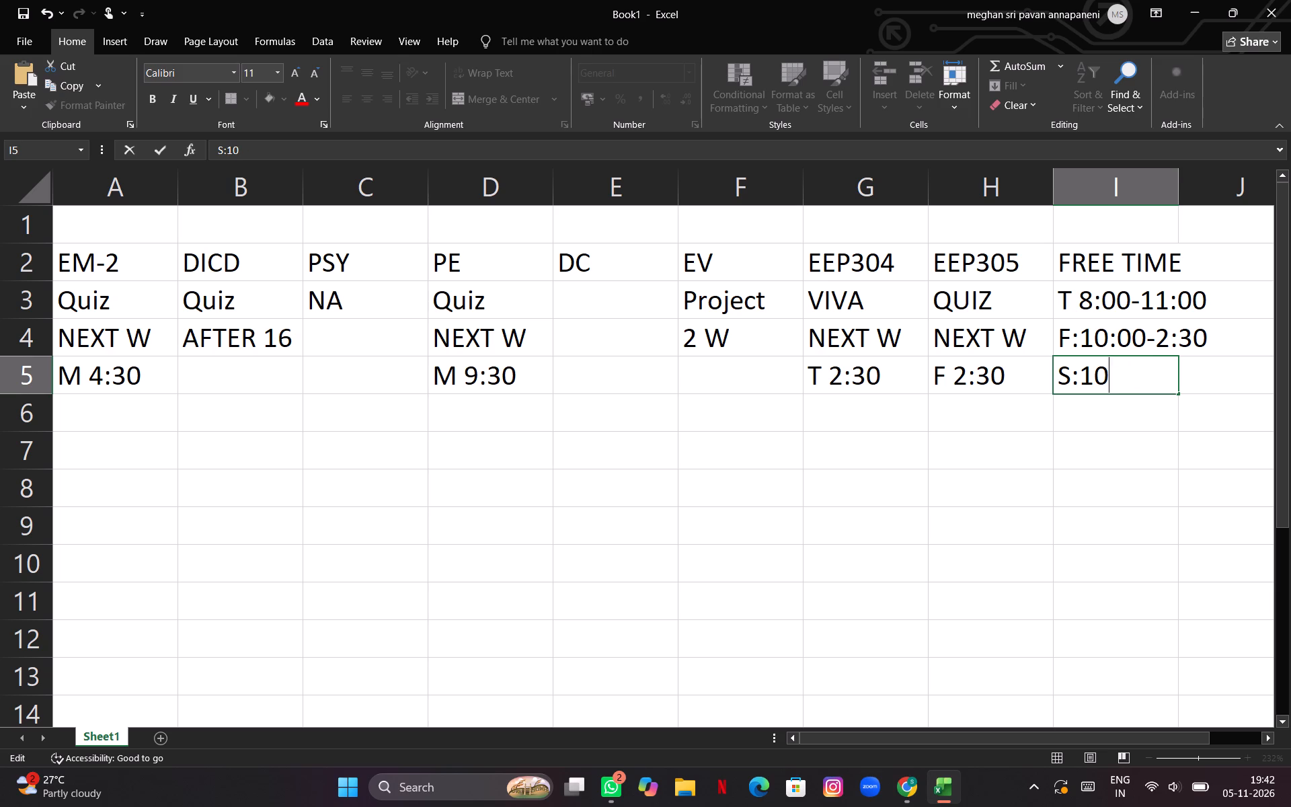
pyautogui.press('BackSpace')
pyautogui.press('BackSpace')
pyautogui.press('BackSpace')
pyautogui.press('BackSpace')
# Enter the slot F:5:00-9:00 in cell I5 of the FREE TIME column in place of the S: entry.
pyautogui.press('f')
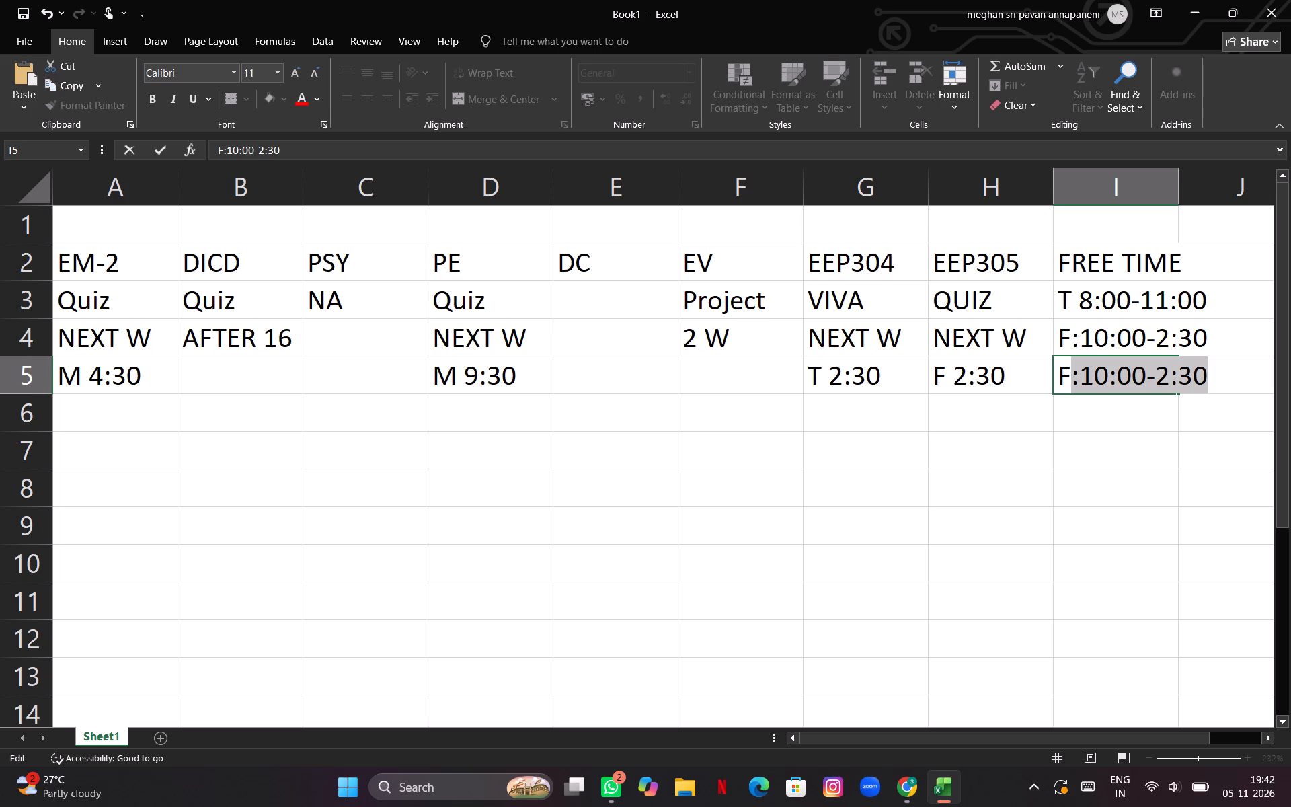
pyautogui.hotkey('shift', ':')
pyautogui.press('5')
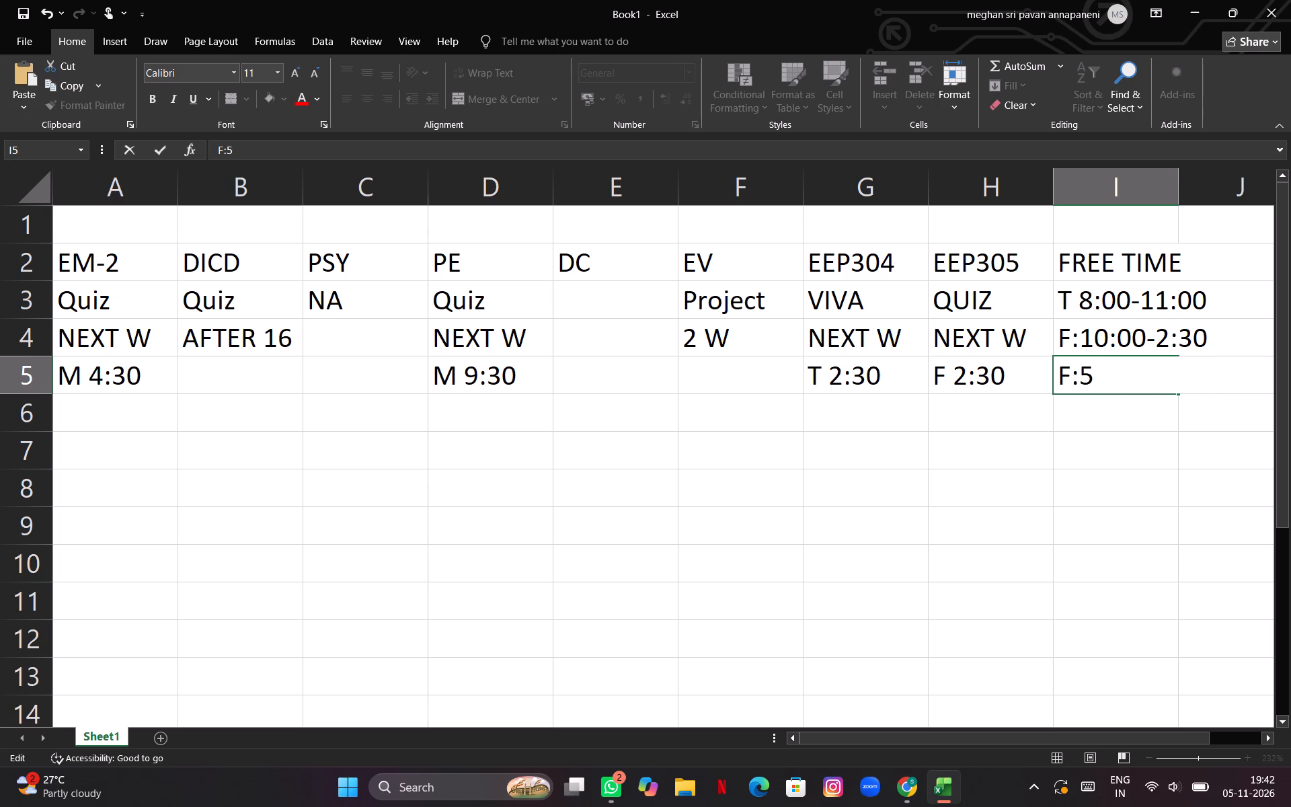
pyautogui.hotkey('shift', ':')
pyautogui.write('00')
pyautogui.press('-')
pyautogui.press('9')
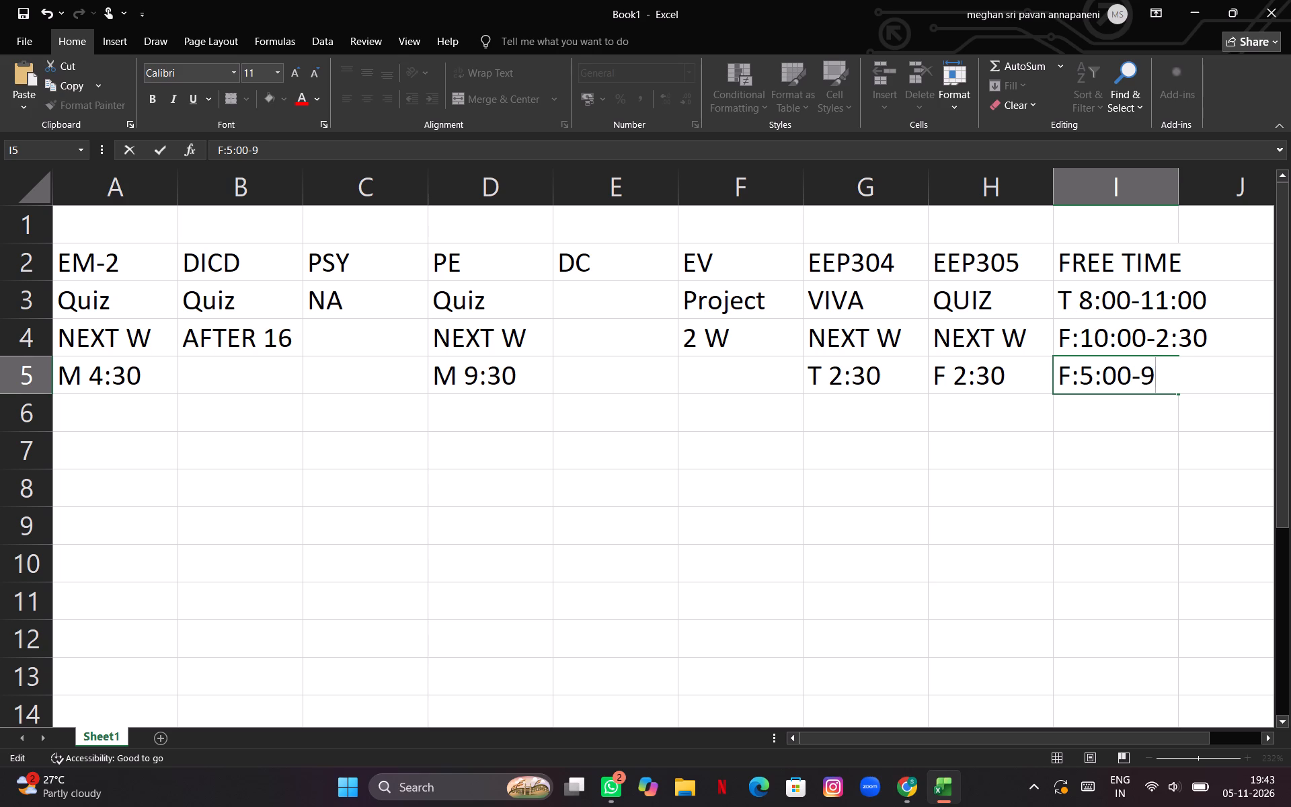
pyautogui.hotkey('shift', ':')
pyautogui.write('00')
pyautogui.press('Down')
pyautogui.press('Down')
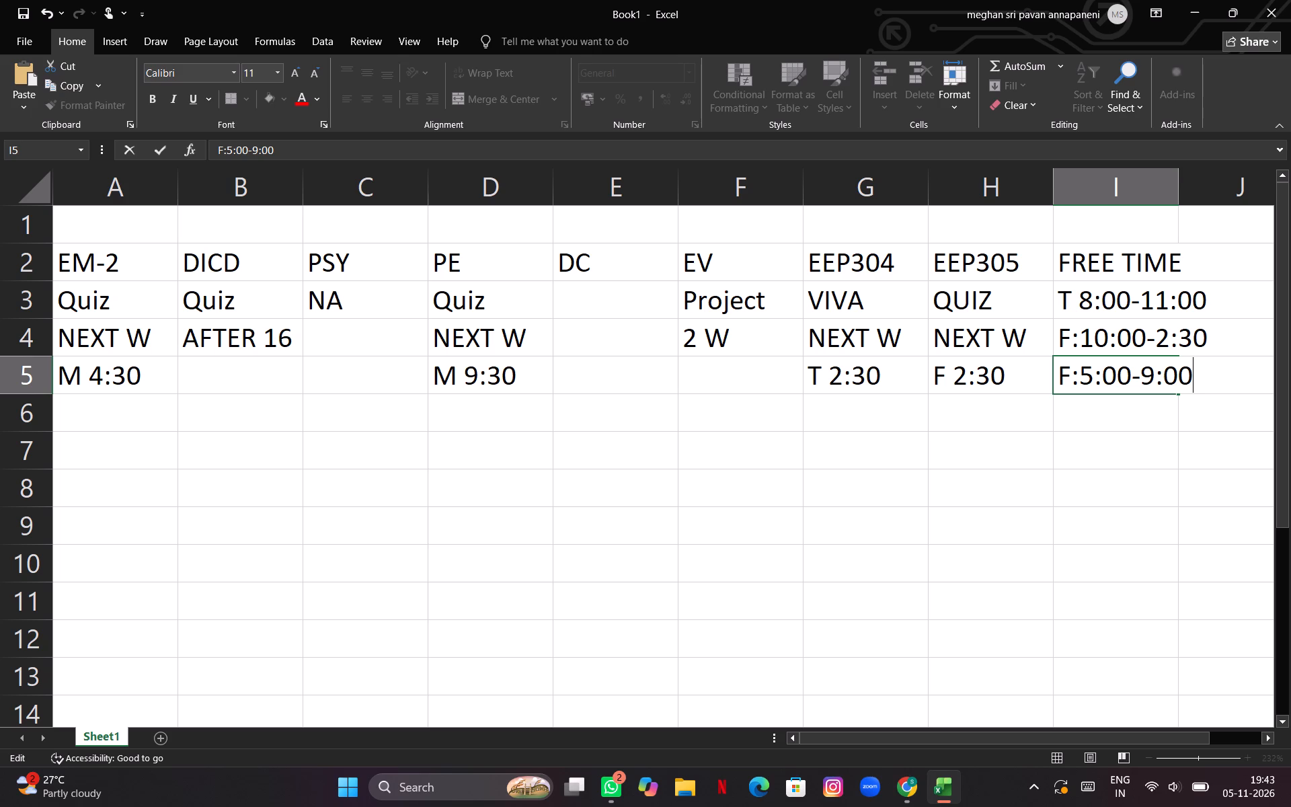
# Enter S: AS F in cell I6 of the FREE TIME column.
pyautogui.click(1087, 413)
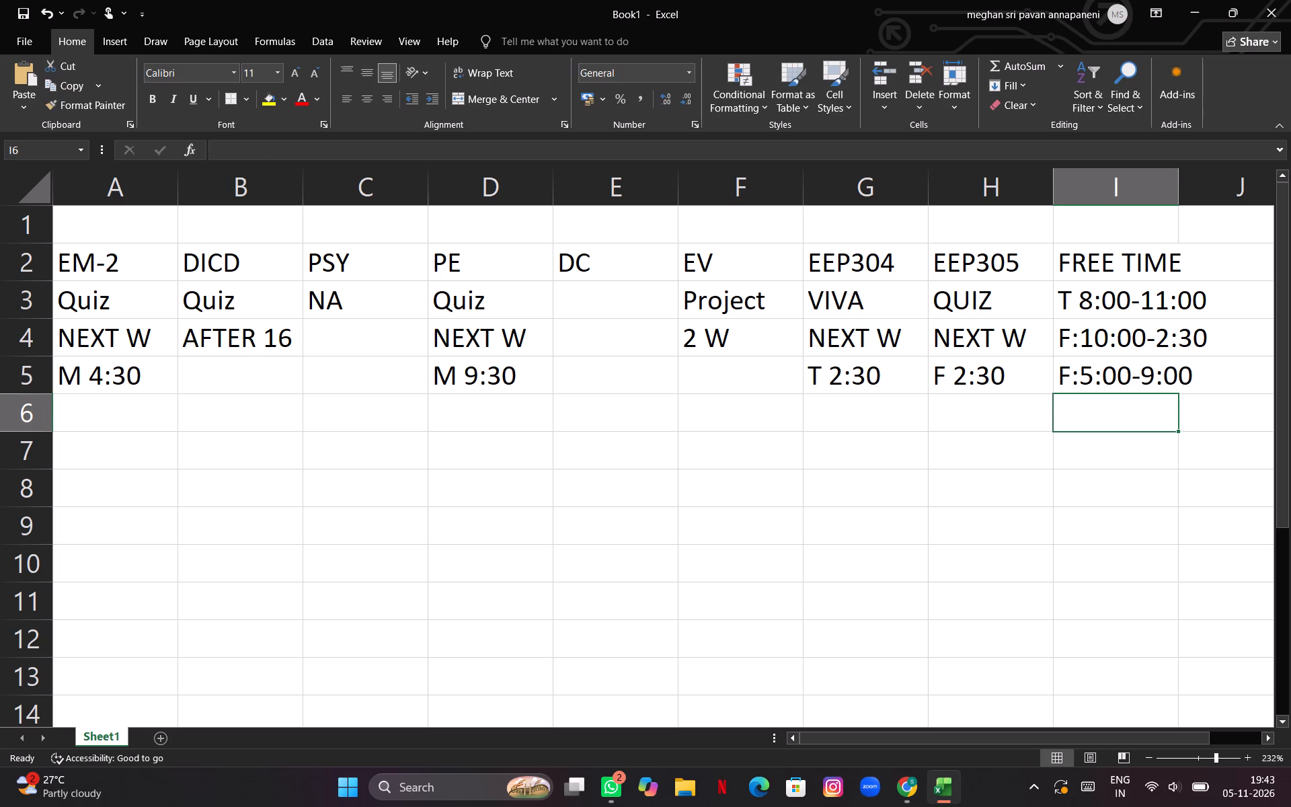
pyautogui.hotkey('shift', 's')
pyautogui.press('BackSpace')
pyautogui.press('s')
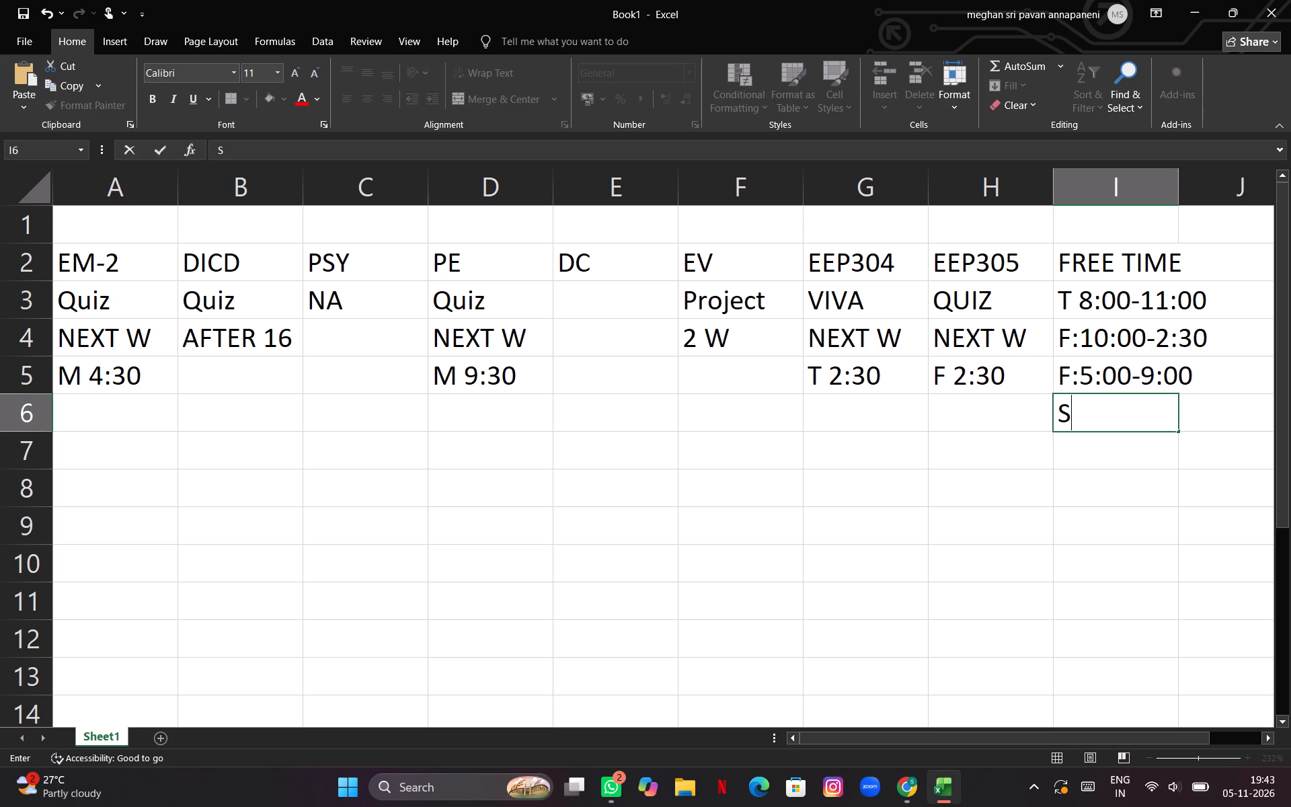
pyautogui.hotkey('shift', ':')
pyautogui.press('space')
pyautogui.write('AS')
pyautogui.press('space')
pyautogui.press('f')
pyautogui.click(1088, 447)
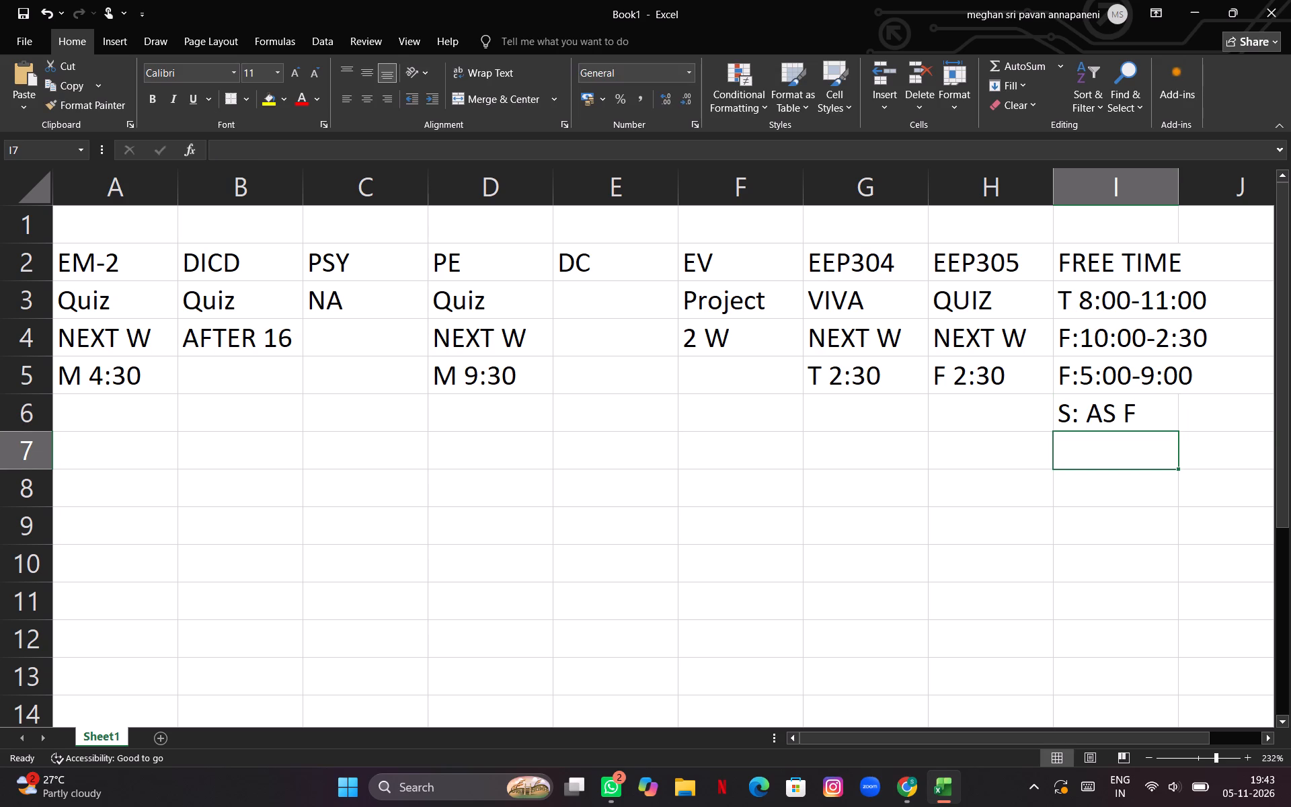
# Change the day label in cell I6 to SA so the entry reads SA: AS F.
pyautogui.click(1072, 420)
pyautogui.click(1070, 416)
pyautogui.click(1069, 414)
pyautogui.doubleClick(1069, 414)
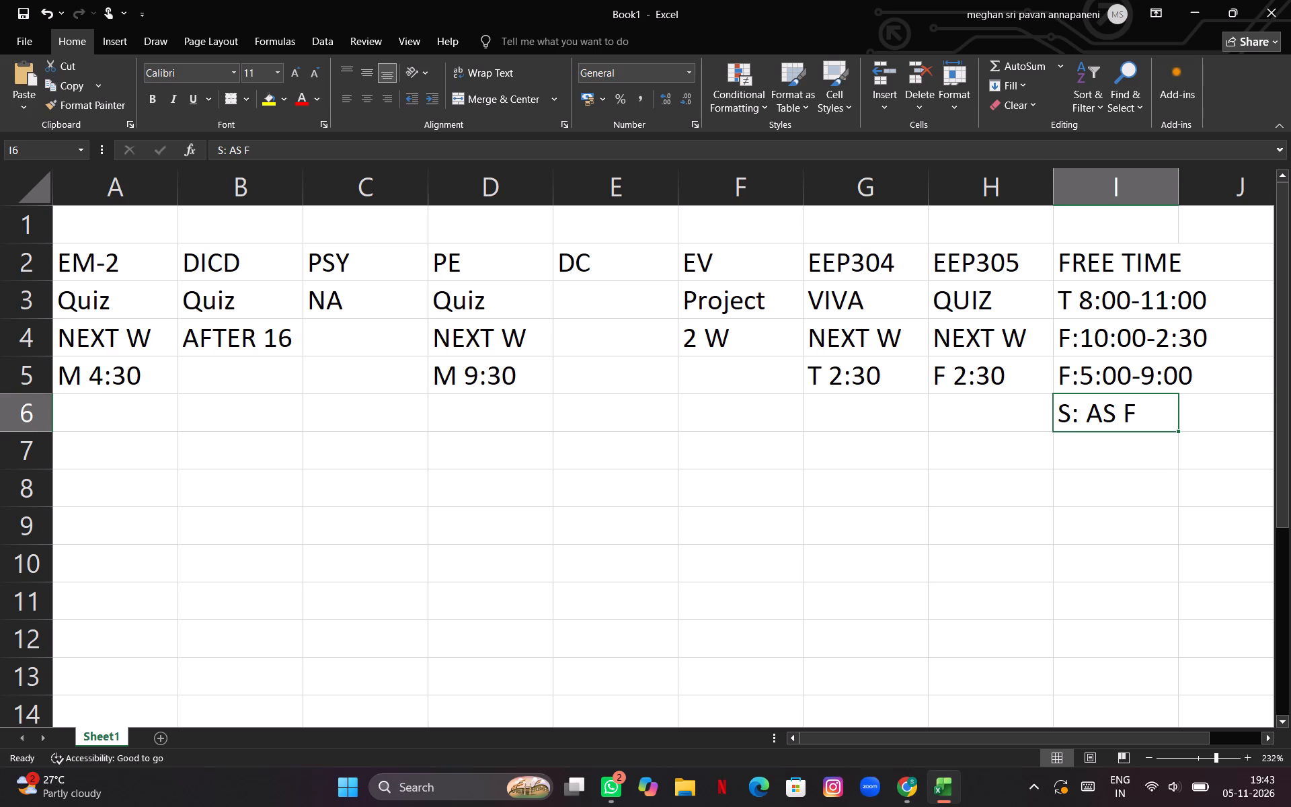
pyautogui.press('a')
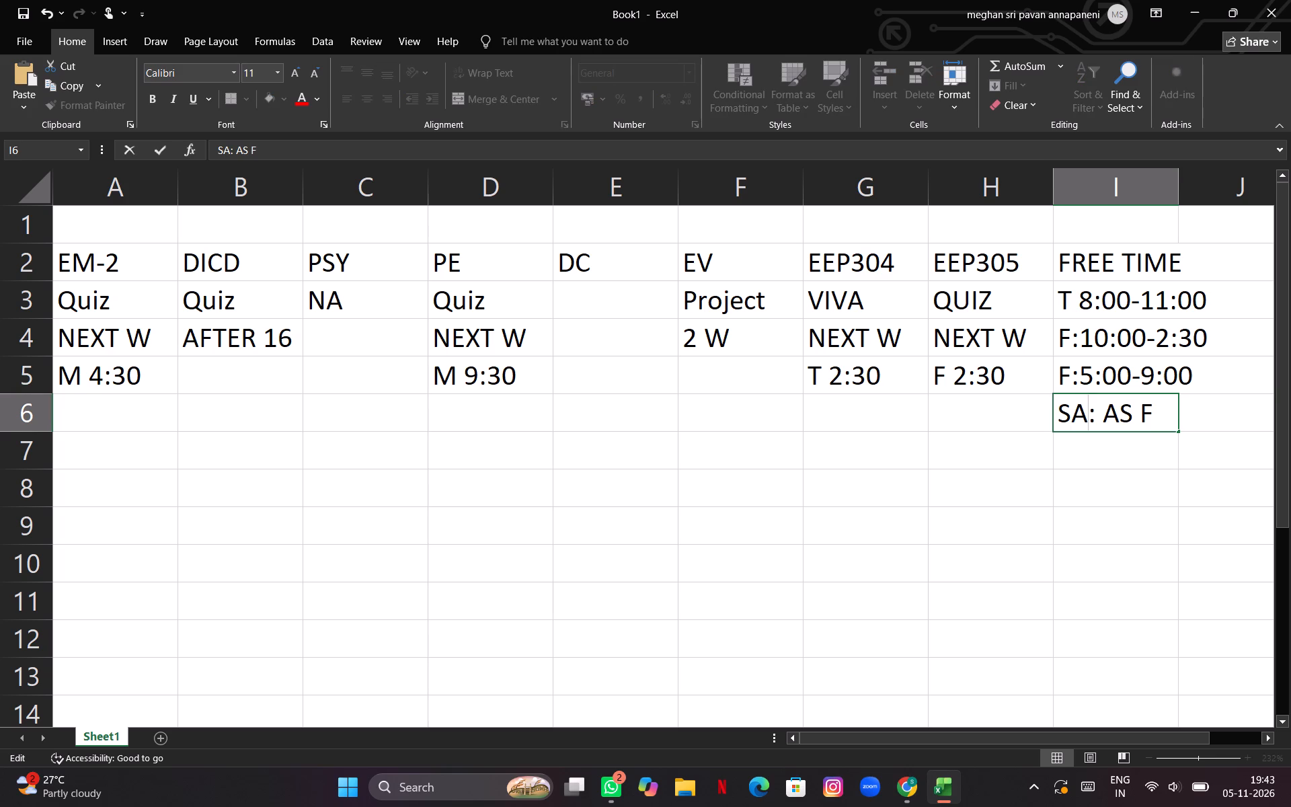
# Enter SU:2HRS in cell I7 of the FREE TIME column.
pyautogui.click(1082, 443)
pyautogui.press('s')
pyautogui.press('u')
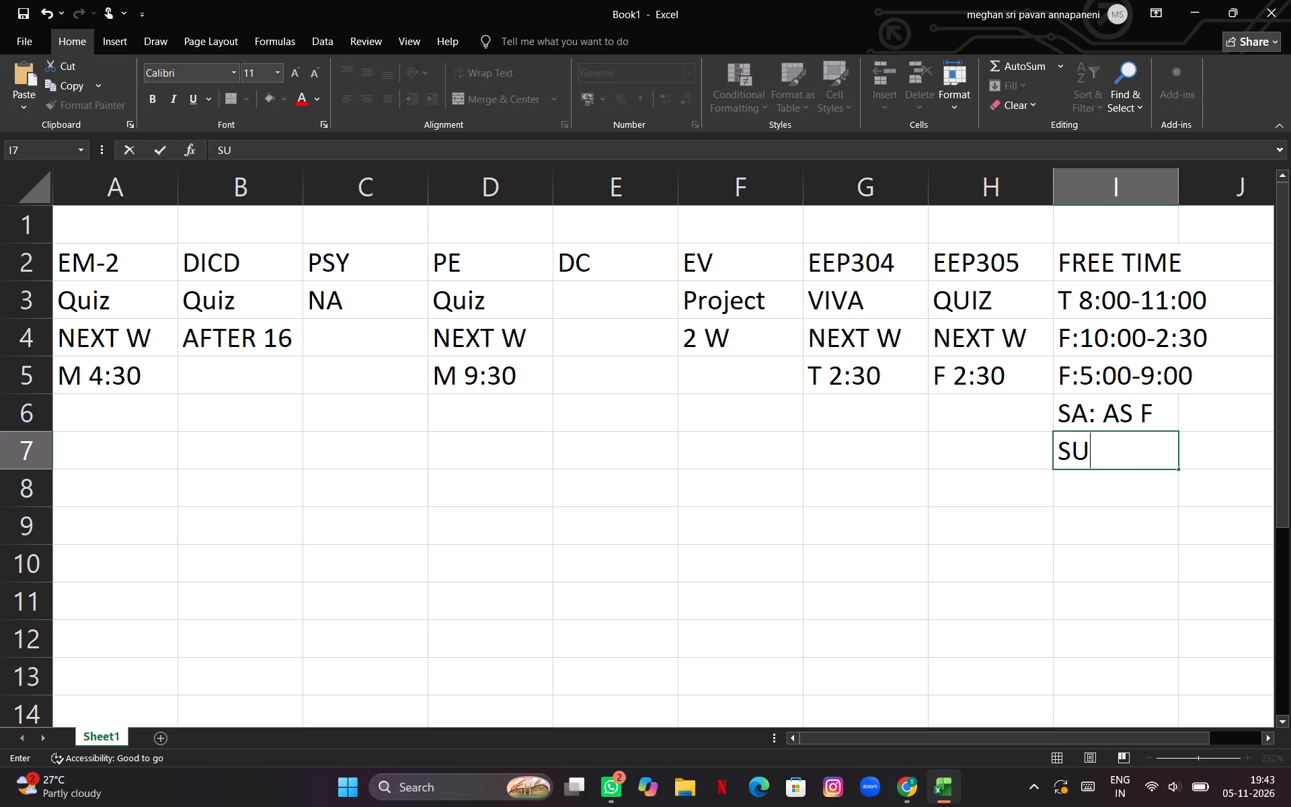
pyautogui.hotkey('shift', ':')
pyautogui.press('2')
pyautogui.press('space')
pyautogui.write('HR')
pyautogui.press('BackSpace')
pyautogui.press('BackSpace')
pyautogui.press('BackSpace')
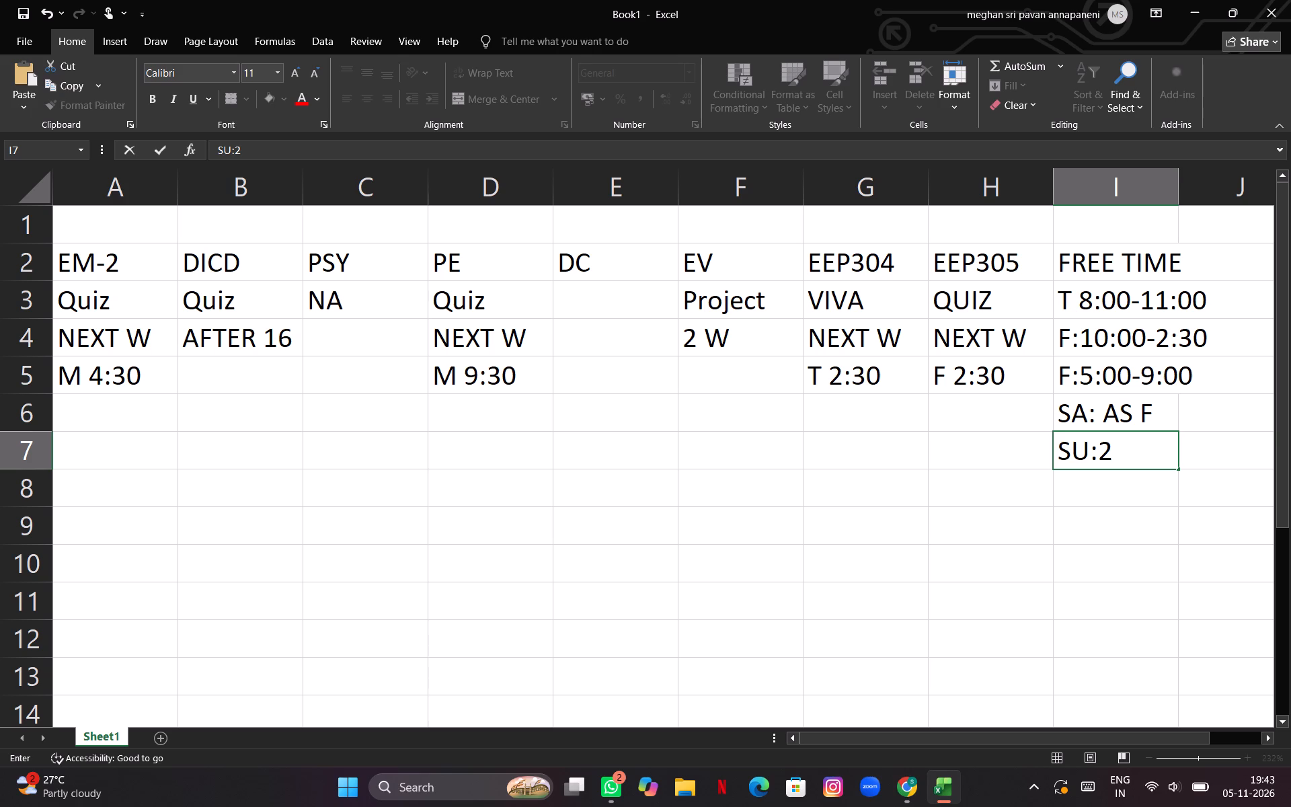
pyautogui.press('BackSpace')
pyautogui.write('2HRS')
# Change the Sunday entry in cell I7 of the FREE TIME column to SU:6:00-12:00.
pyautogui.click(1097, 498)
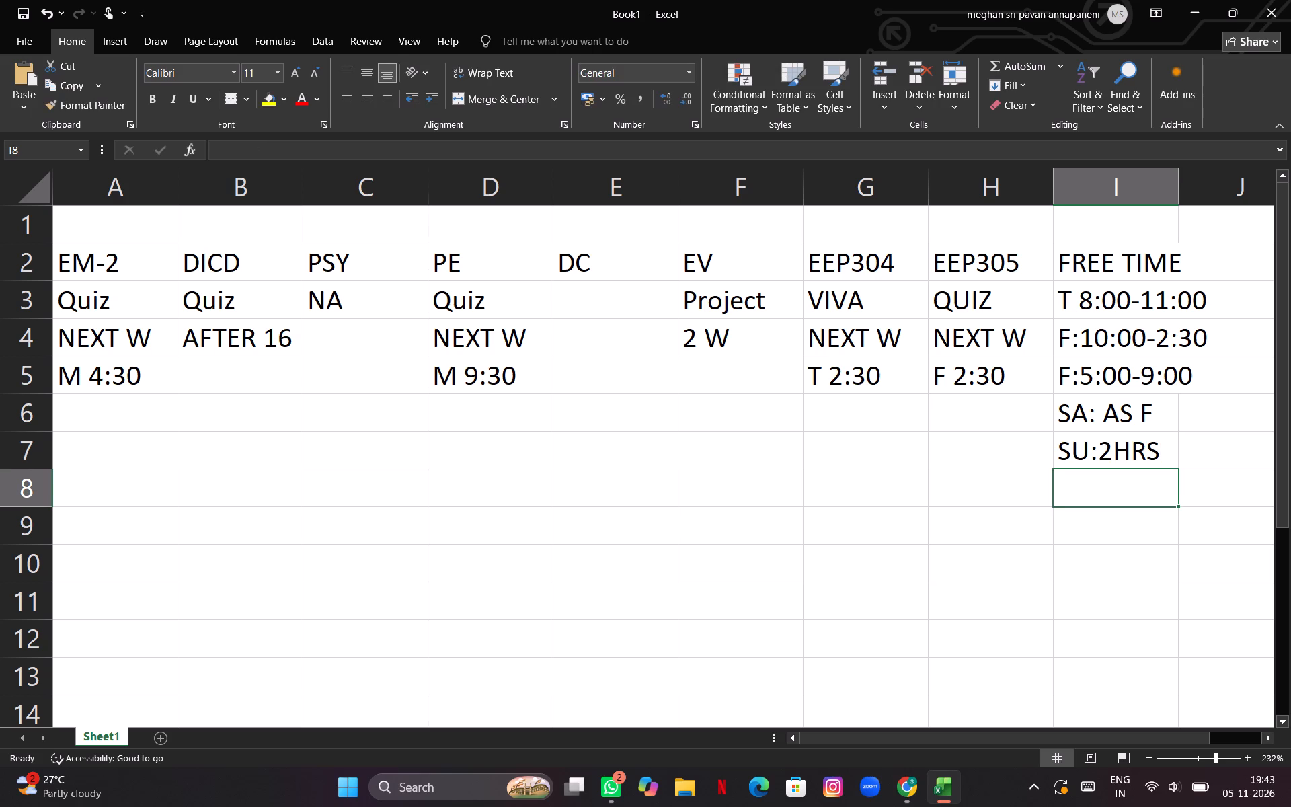
pyautogui.click(1163, 449)
pyautogui.click(1163, 448)
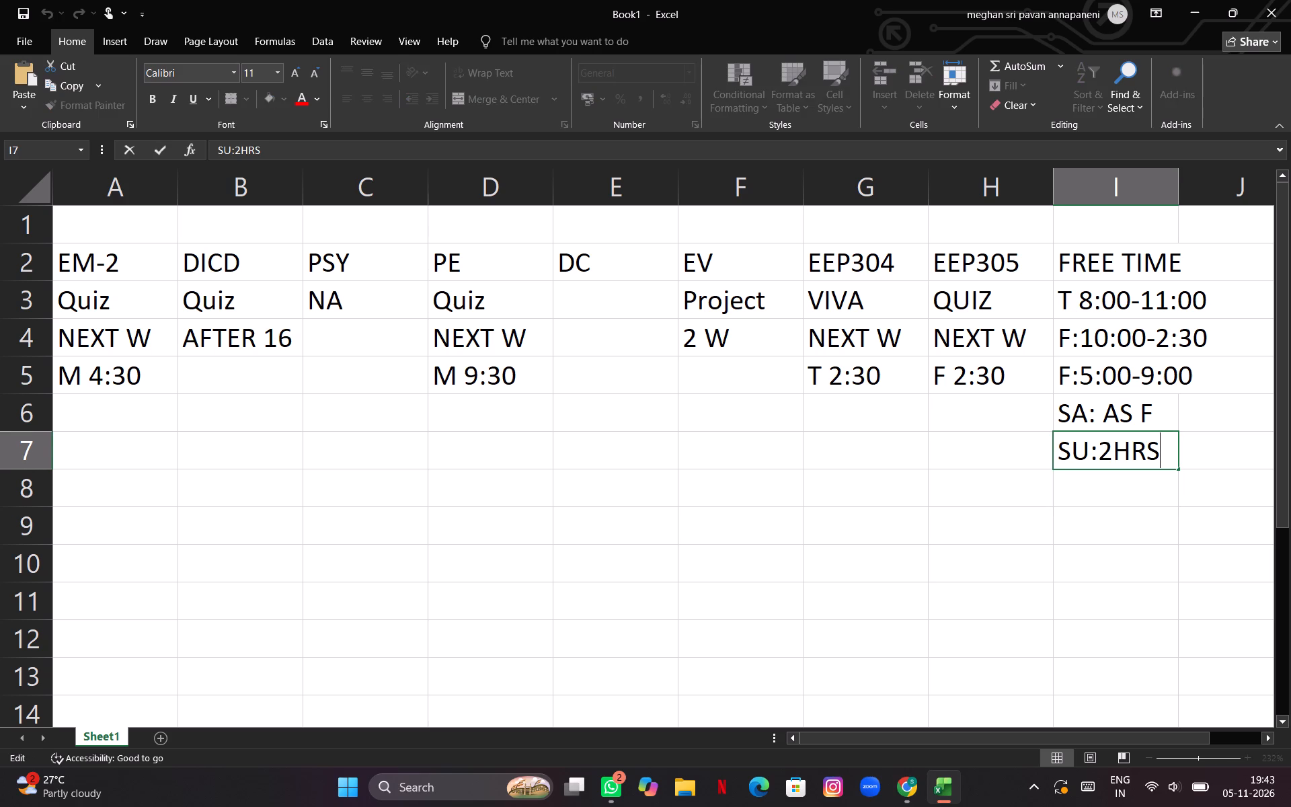
pyautogui.press('BackSpace')
pyautogui.press('BackSpace')
pyautogui.press('BackSpace')
pyautogui.press('BackSpace')
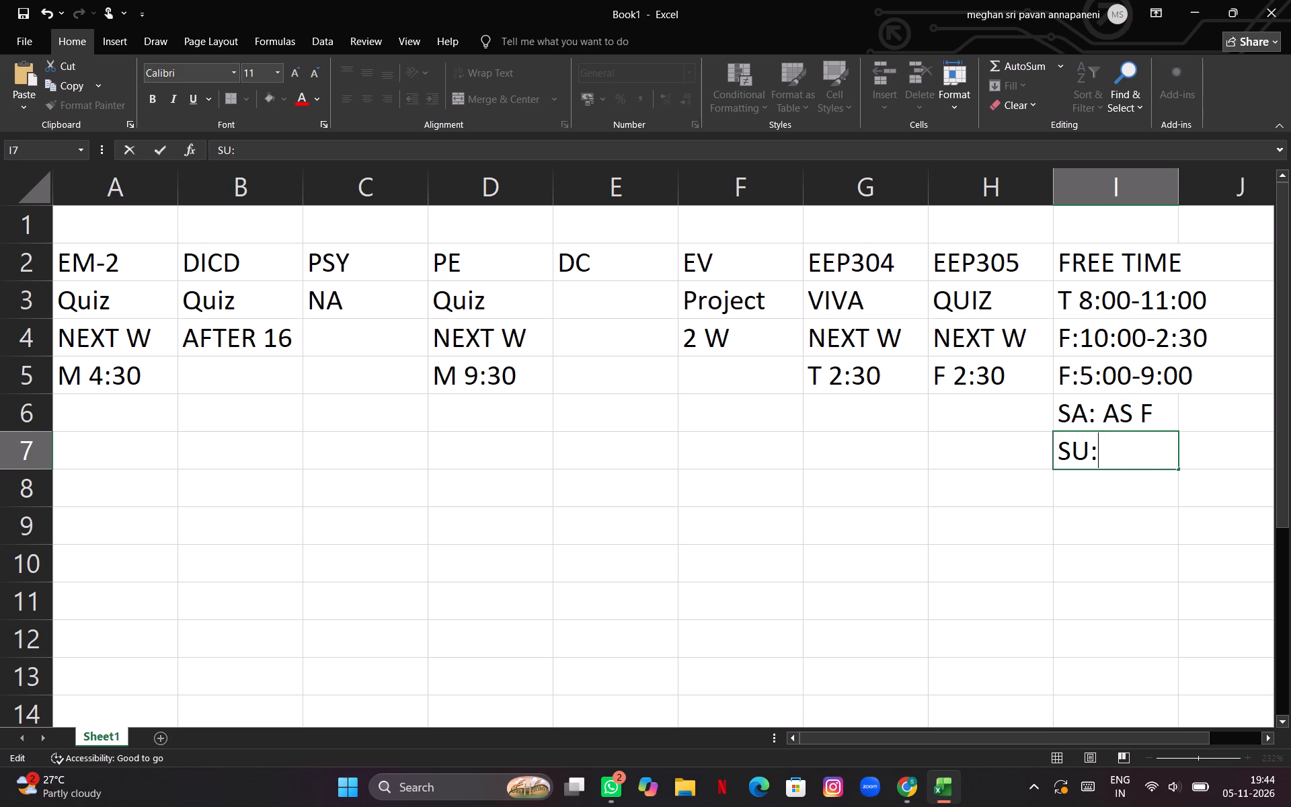
pyautogui.press('9')
pyautogui.hotkey('shift', ':')
pyautogui.press('BackSpace')
pyautogui.press('BackSpace')
pyautogui.press('6')
pyautogui.write(':00')
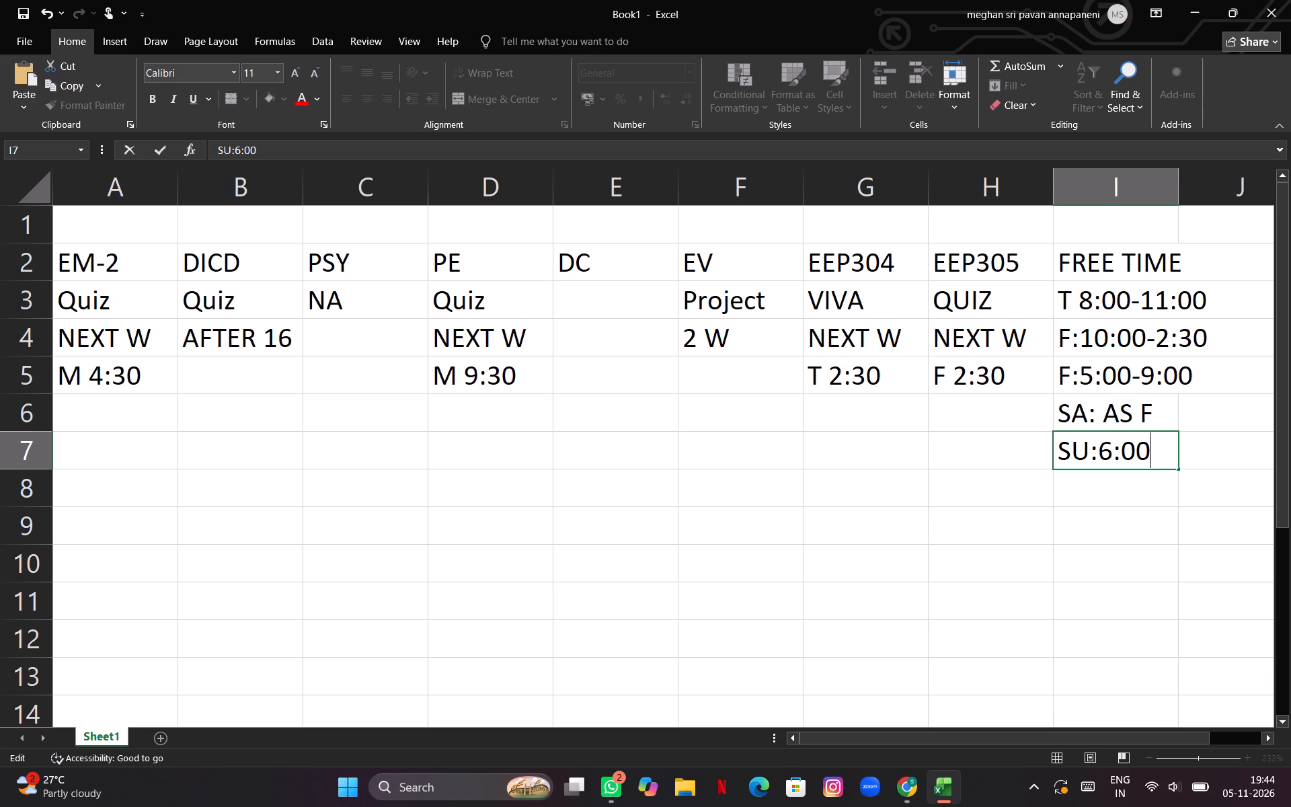
pyautogui.press('-')
pyautogui.write('12')
pyautogui.hotkey('shift', ':')
pyautogui.write('00')
pyautogui.click(1113, 493)
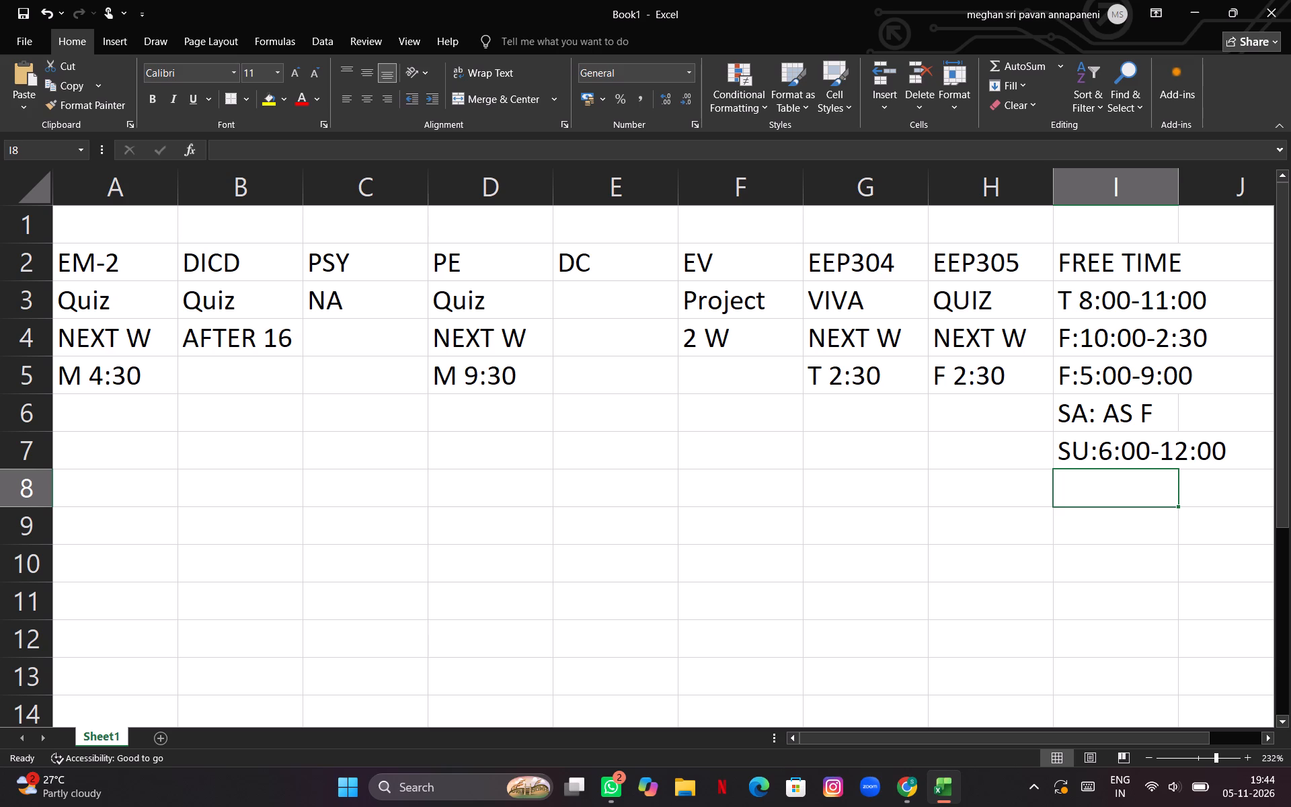
# Review the row 5 assessment days and times for EM-2, PE, EEP304 and EEP305 against the free slots.
pyautogui.click(130, 378)
pyautogui.click(474, 381)
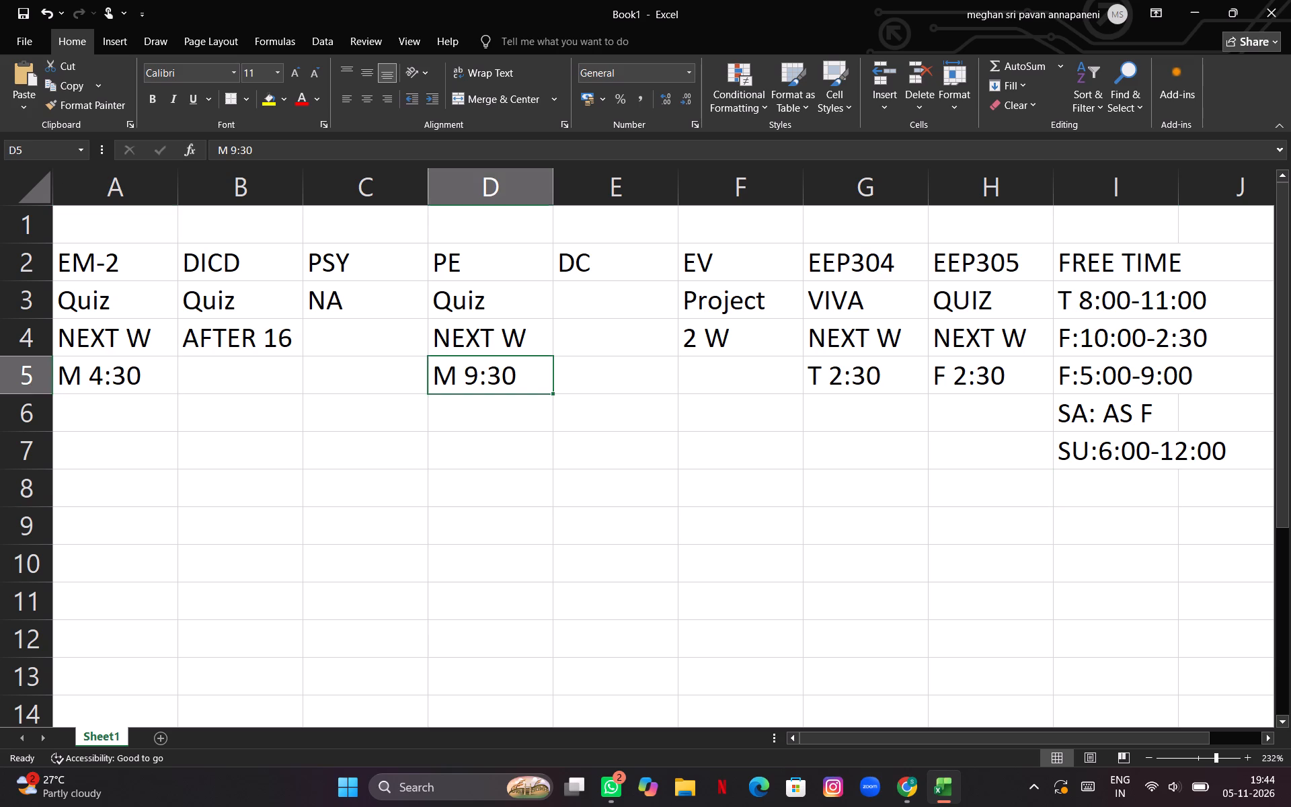
pyautogui.click(858, 380)
pyautogui.click(1004, 371)
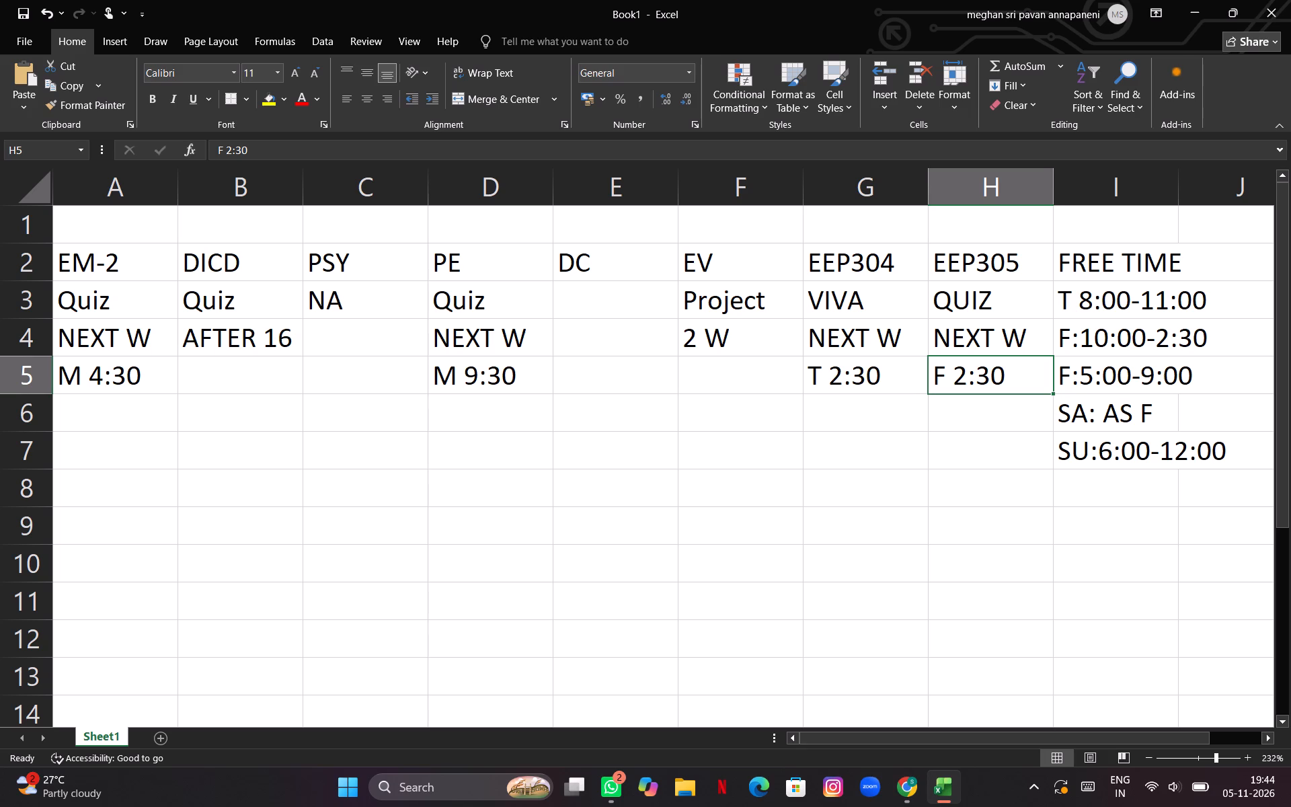
pyautogui.click(880, 375)
pyautogui.click(992, 370)
pyautogui.click(853, 387)
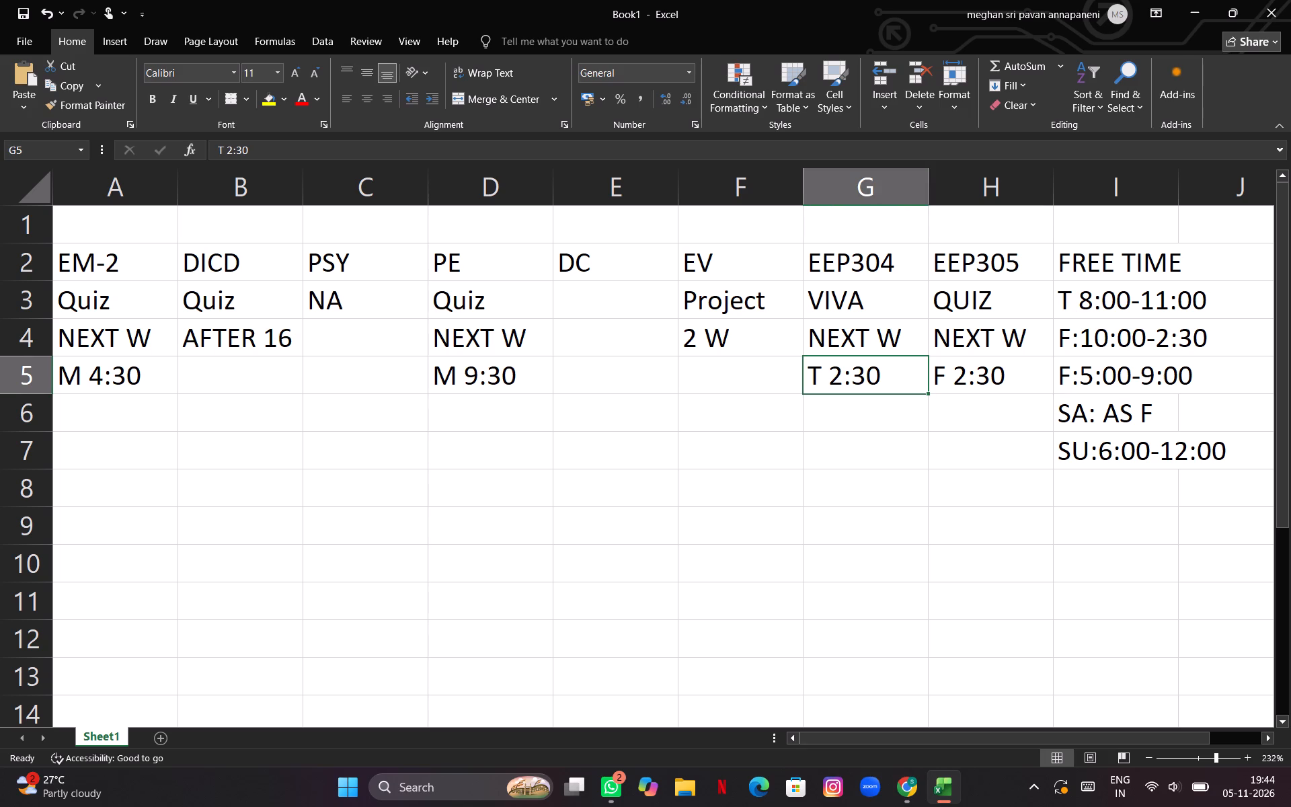
pyautogui.click(1102, 494)
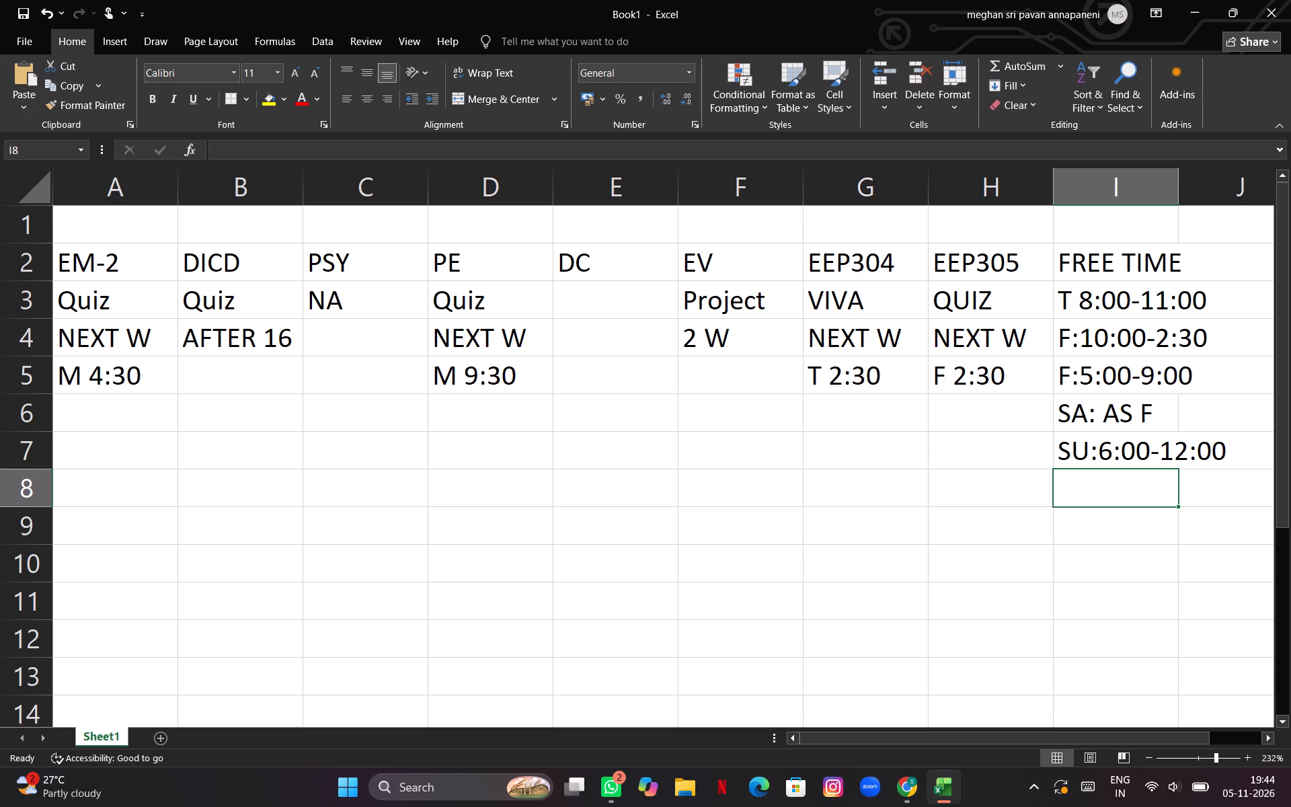
# Enter the preparation note JUST SU in cell H6 of the EEP305 column.
pyautogui.click(986, 408)
pyautogui.click(966, 417)
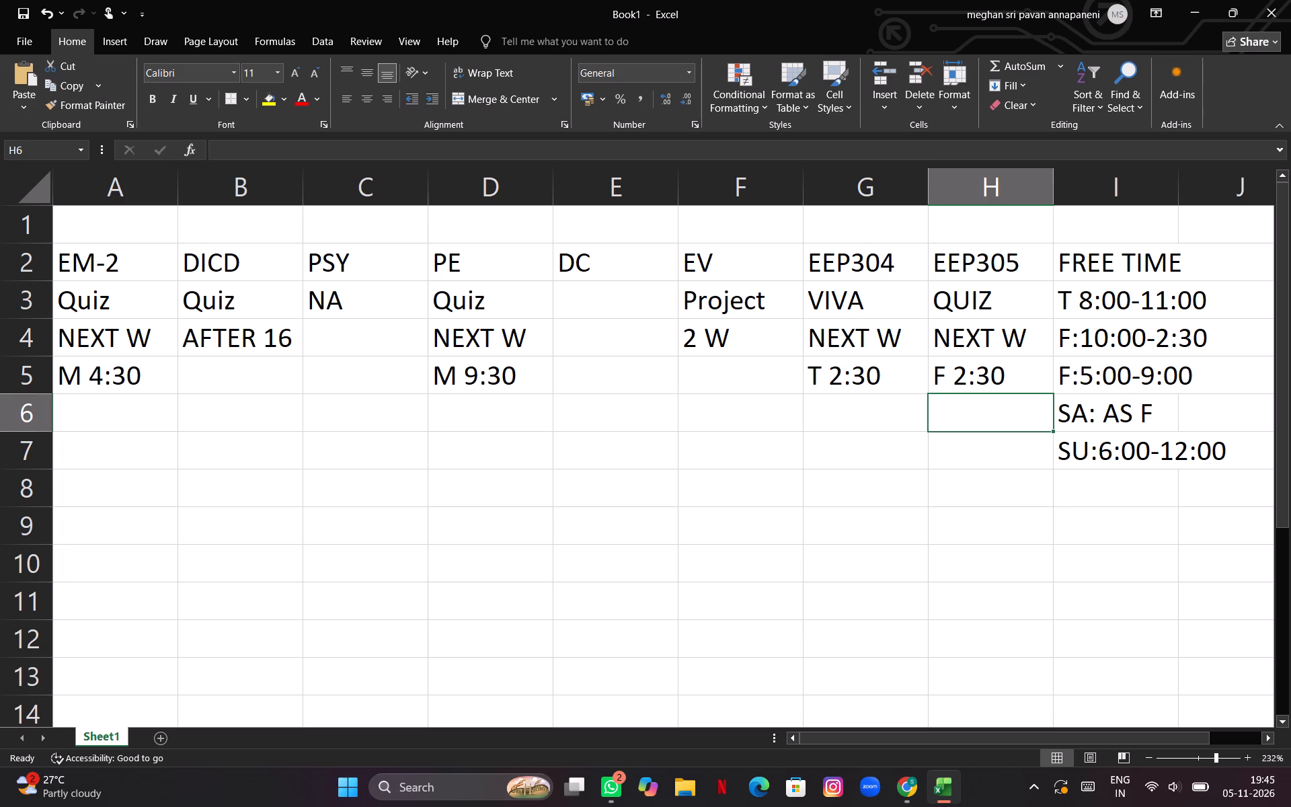
pyautogui.write('JUS')
pyautogui.write('T')
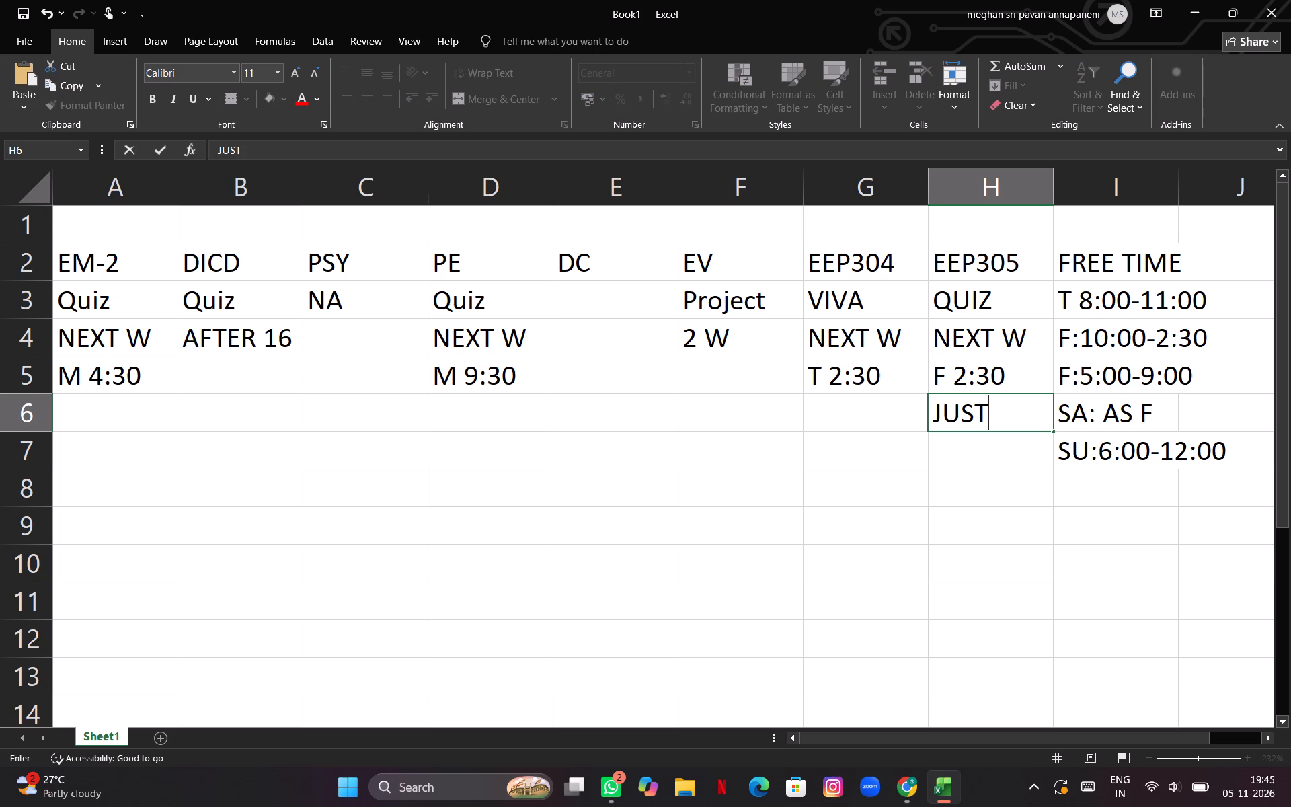
pyautogui.press('space')
pyautogui.write('SUN')
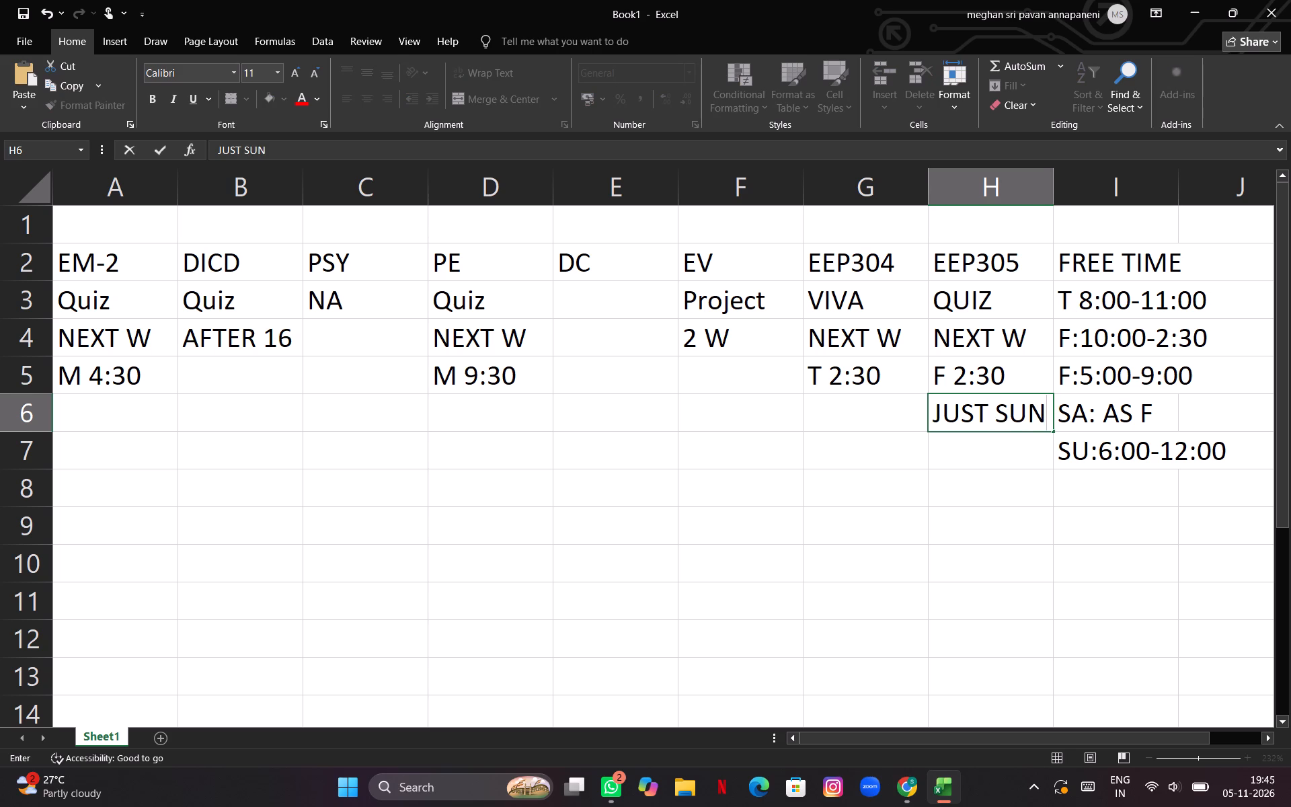
pyautogui.write('DAY')
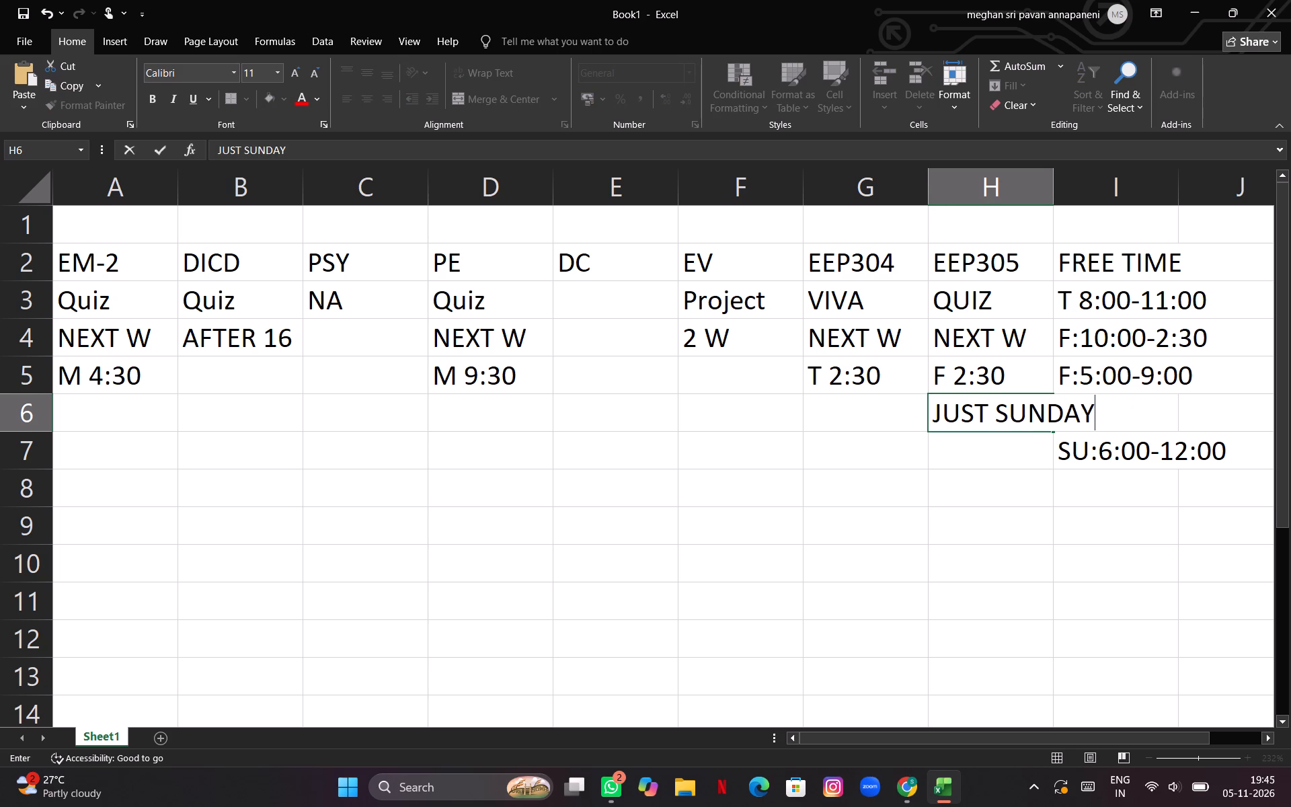
pyautogui.press('BackSpace')
pyautogui.press('BackSpace')
pyautogui.press('BackSpace')
pyautogui.press('BackSpace')
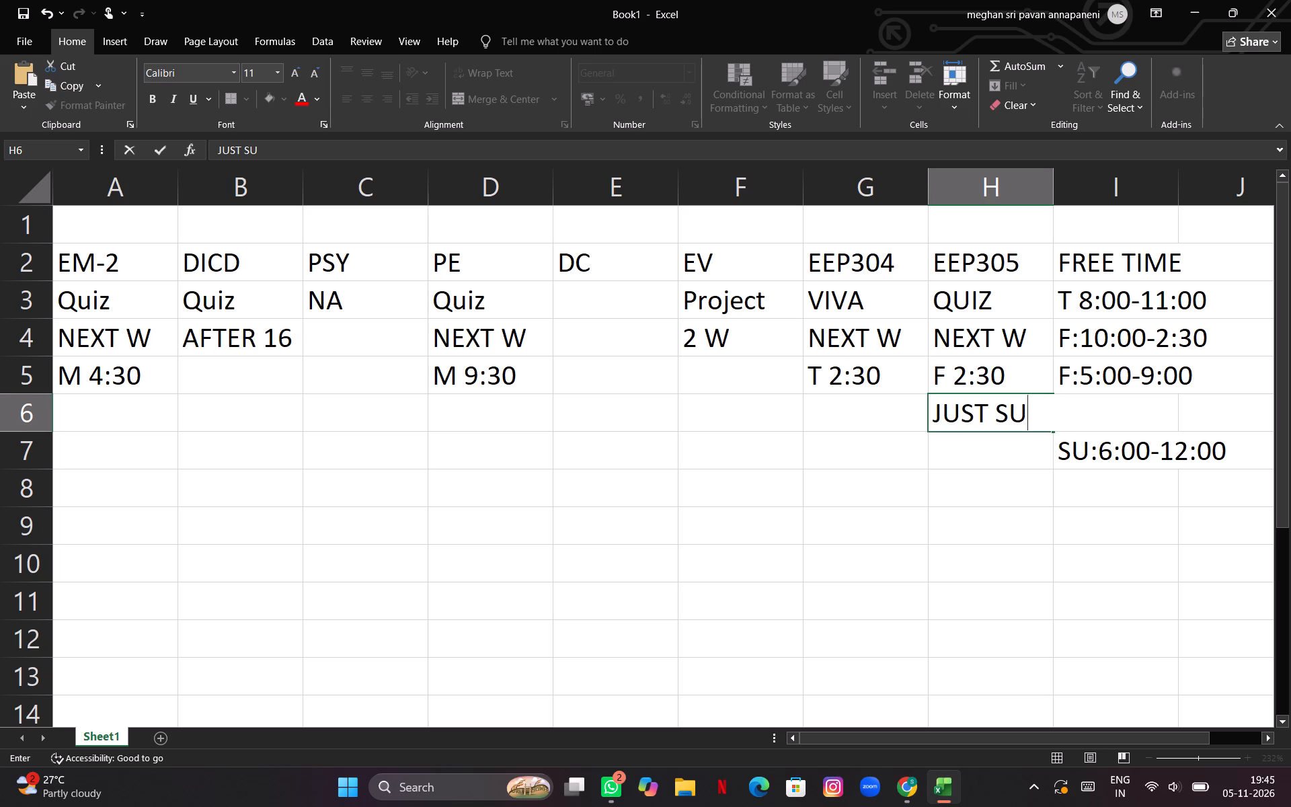
# Add the duration 1HR in cell H7, below the JUST SU note.
pyautogui.click(1001, 460)
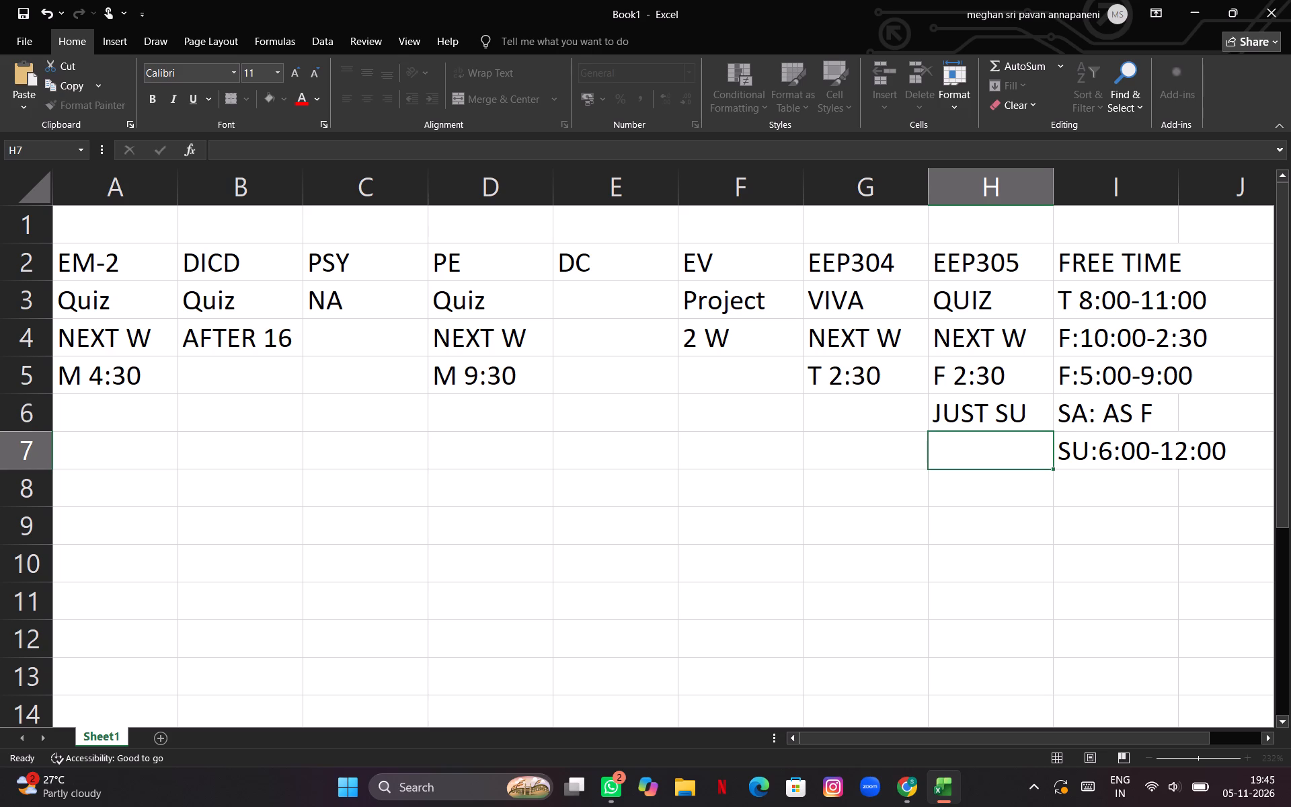
pyautogui.press('1')
pyautogui.write('HR')
pyautogui.press('space')
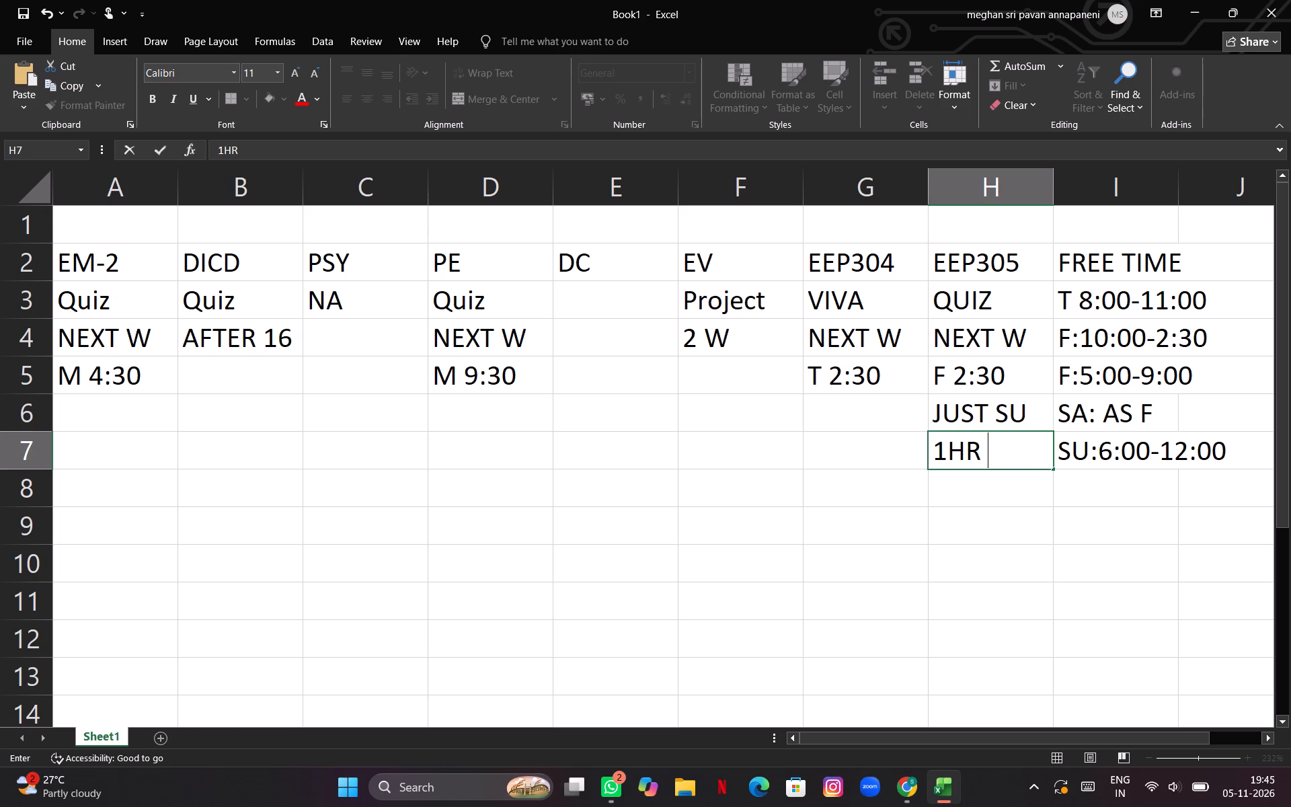
# Enter AND T 3-4HR in cell H8 of the EEP305 column.
pyautogui.click(956, 483)
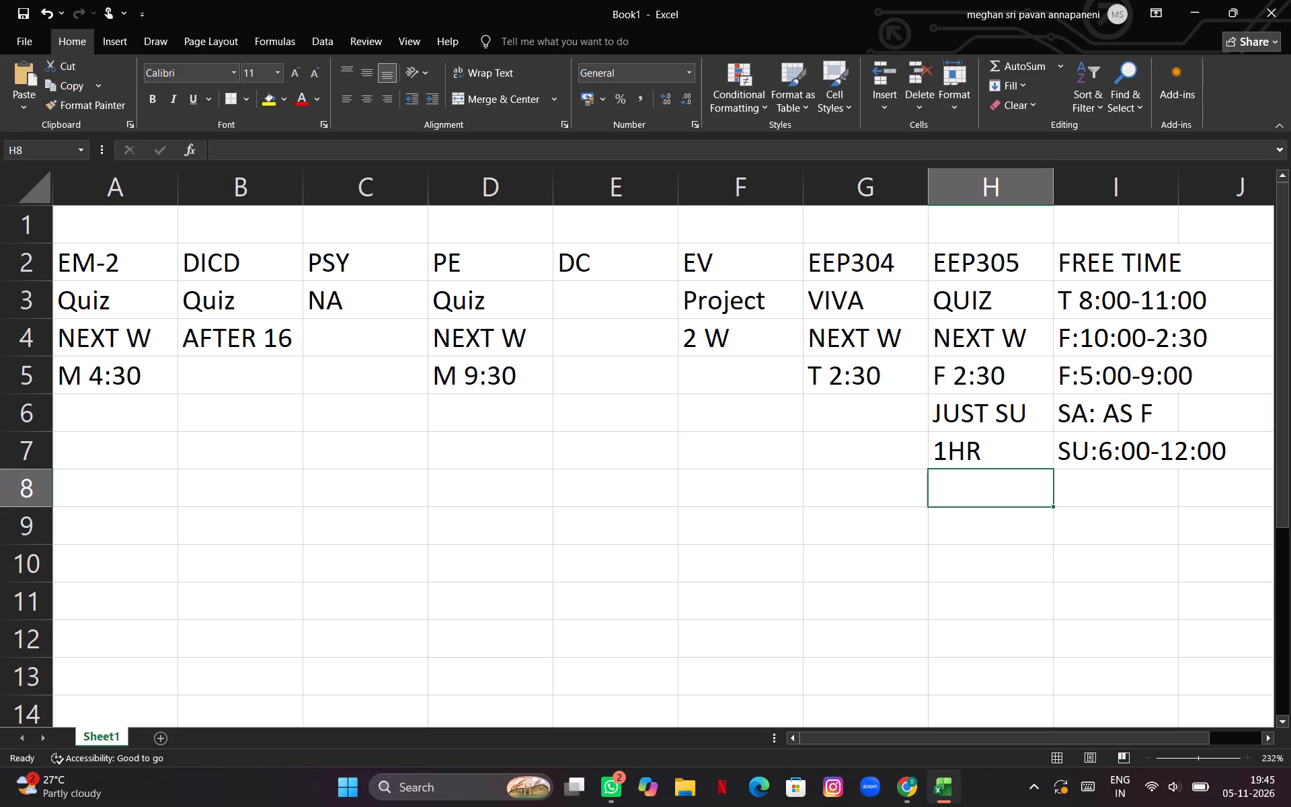
pyautogui.write('AND')
pyautogui.press('space')
pyautogui.press('t')
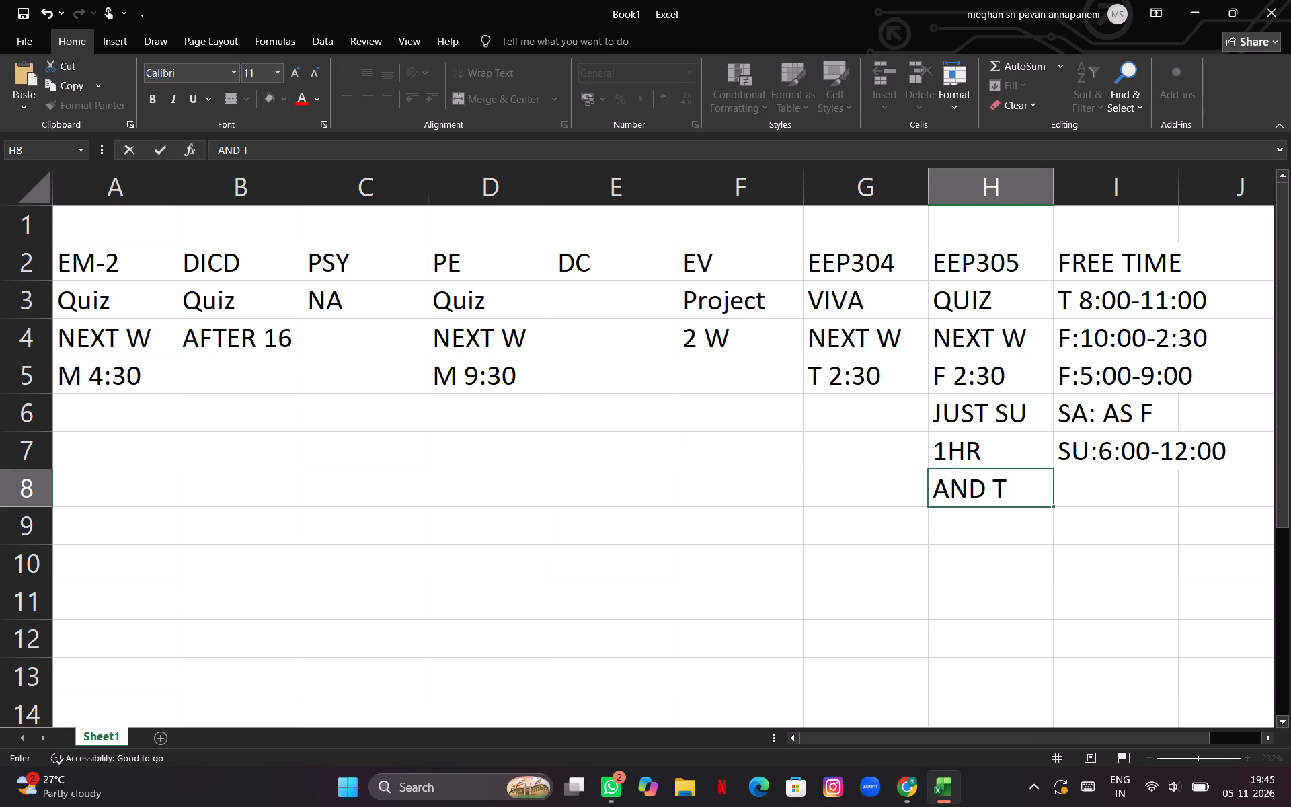
pyautogui.press('space')
pyautogui.write('1HR')
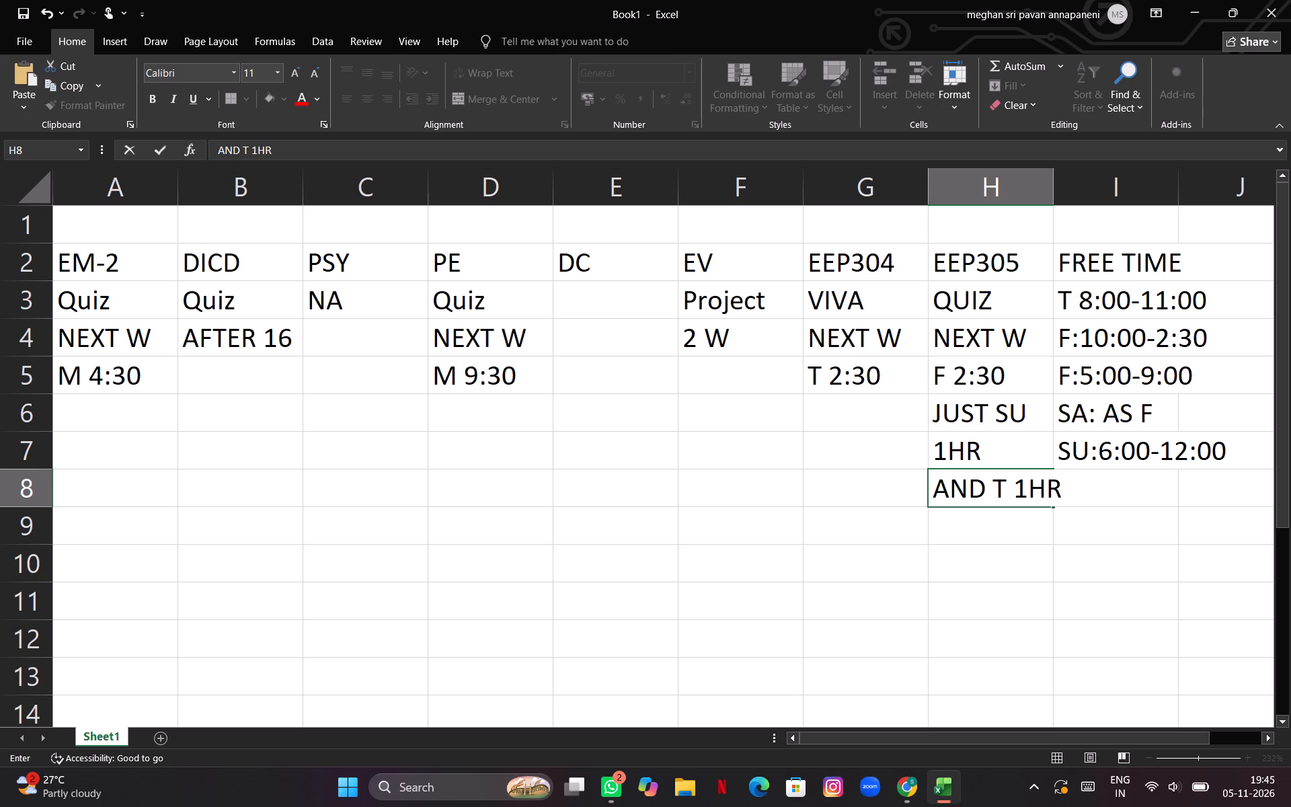
pyautogui.click(1027, 489)
pyautogui.press('BackSpace')
pyautogui.press('3')
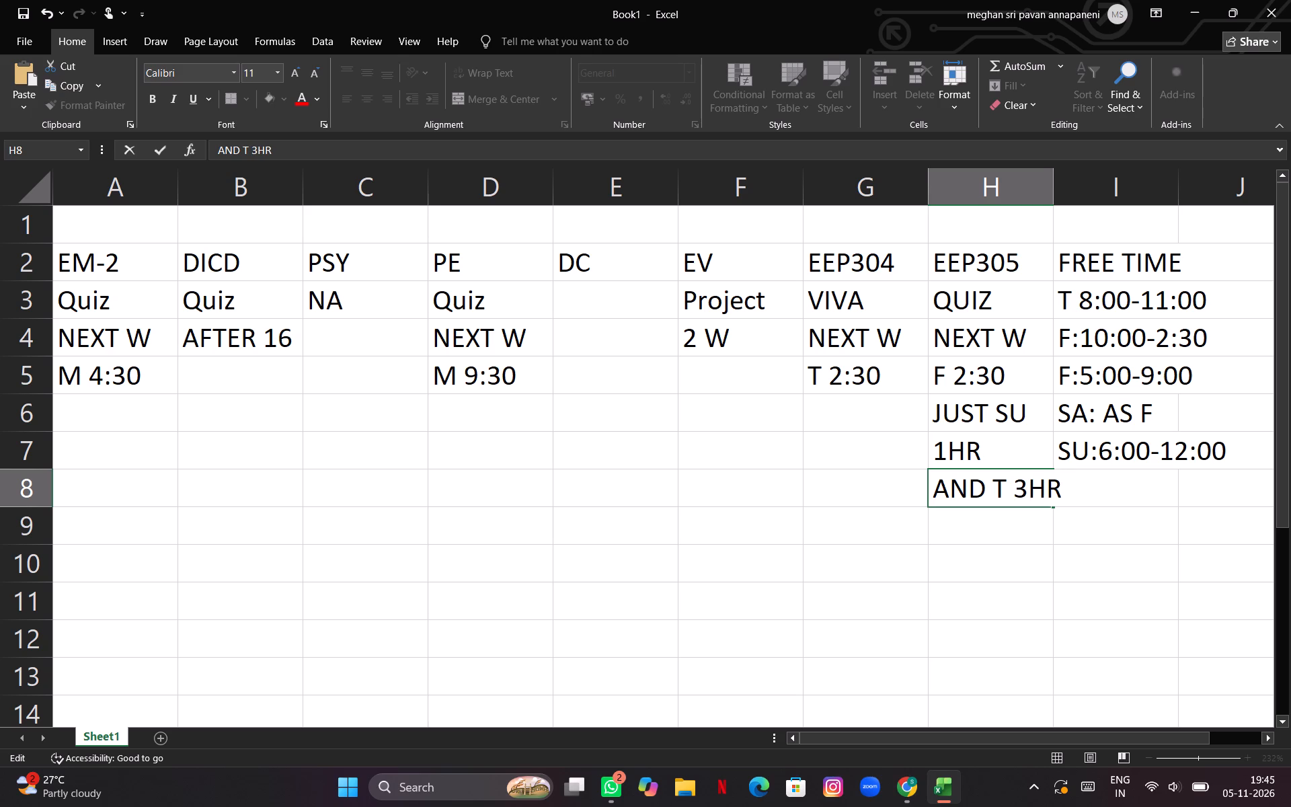
pyautogui.write('-4')
# Enter the note AND AFTER F in cell H9 of the EEP305 column.
pyautogui.click(977, 528)
pyautogui.write('AND')
pyautogui.press('space')
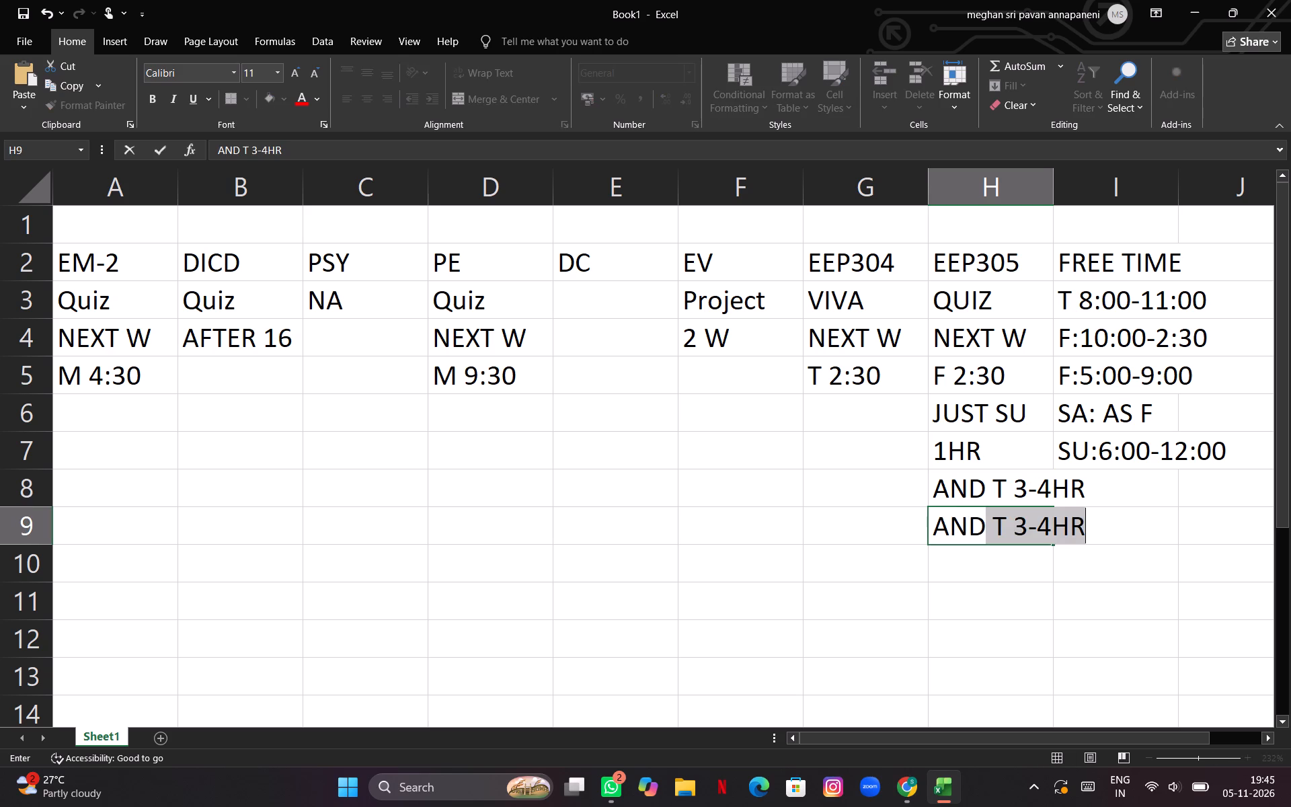
pyautogui.write('ATF')
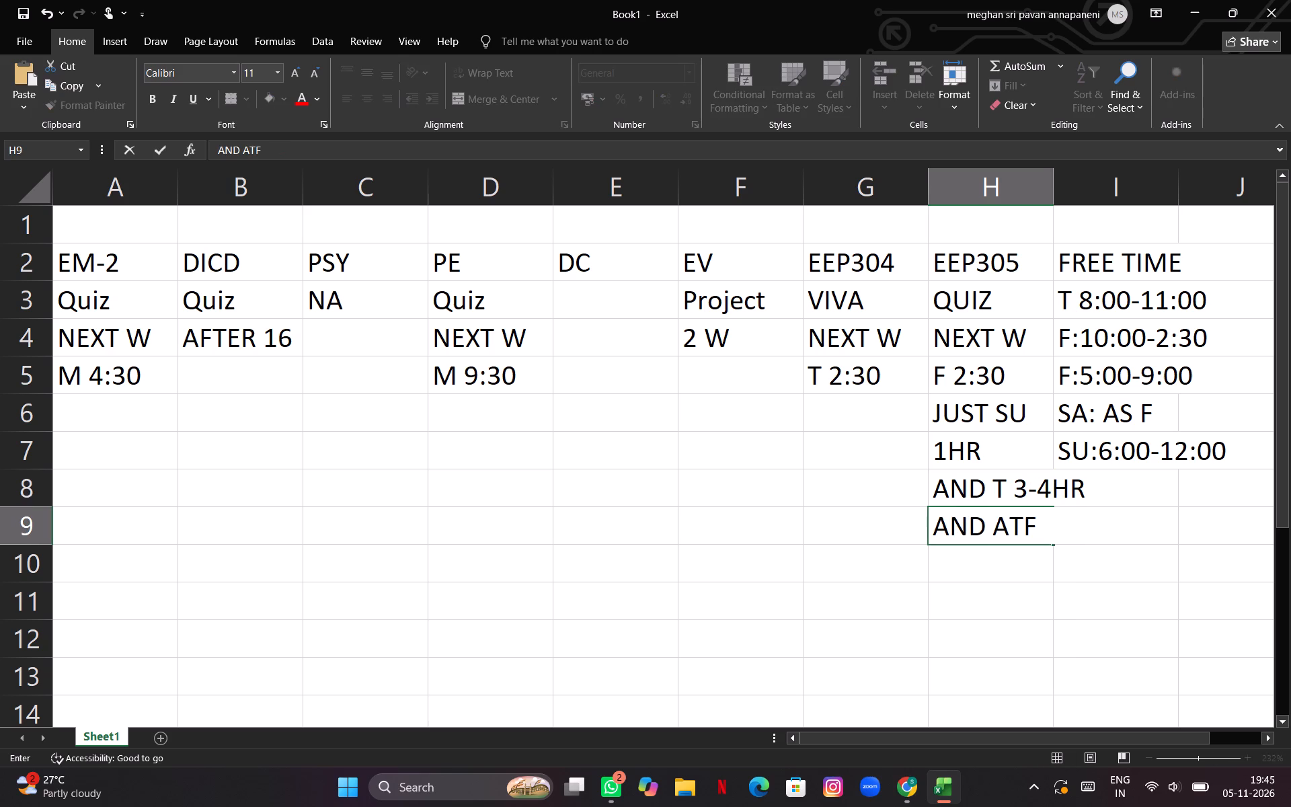
pyautogui.press('BackSpace')
pyautogui.press('BackSpace')
pyautogui.write('FTER')
pyautogui.press('space')
pyautogui.write('FRI')
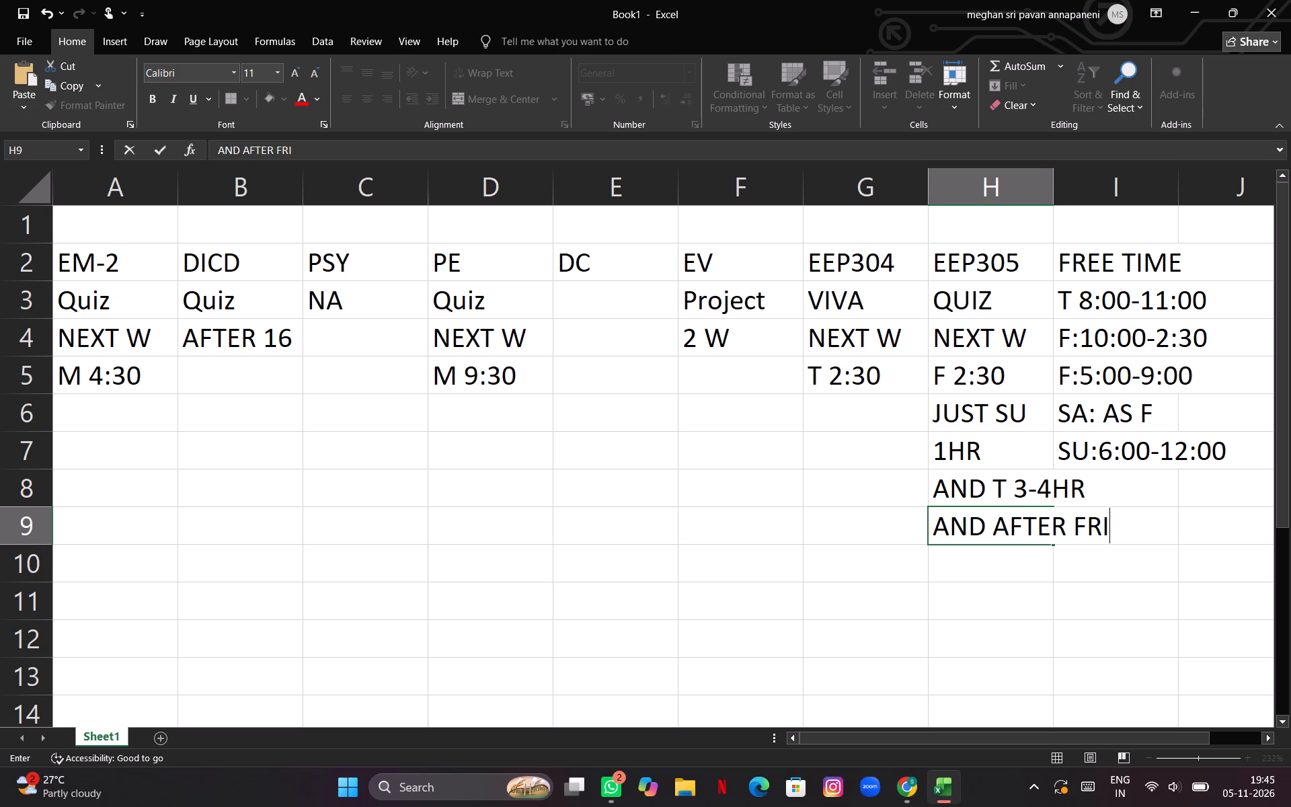
pyautogui.press('d')
pyautogui.press('BackSpace')
pyautogui.press('BackSpace')
pyautogui.press('BackSpace')
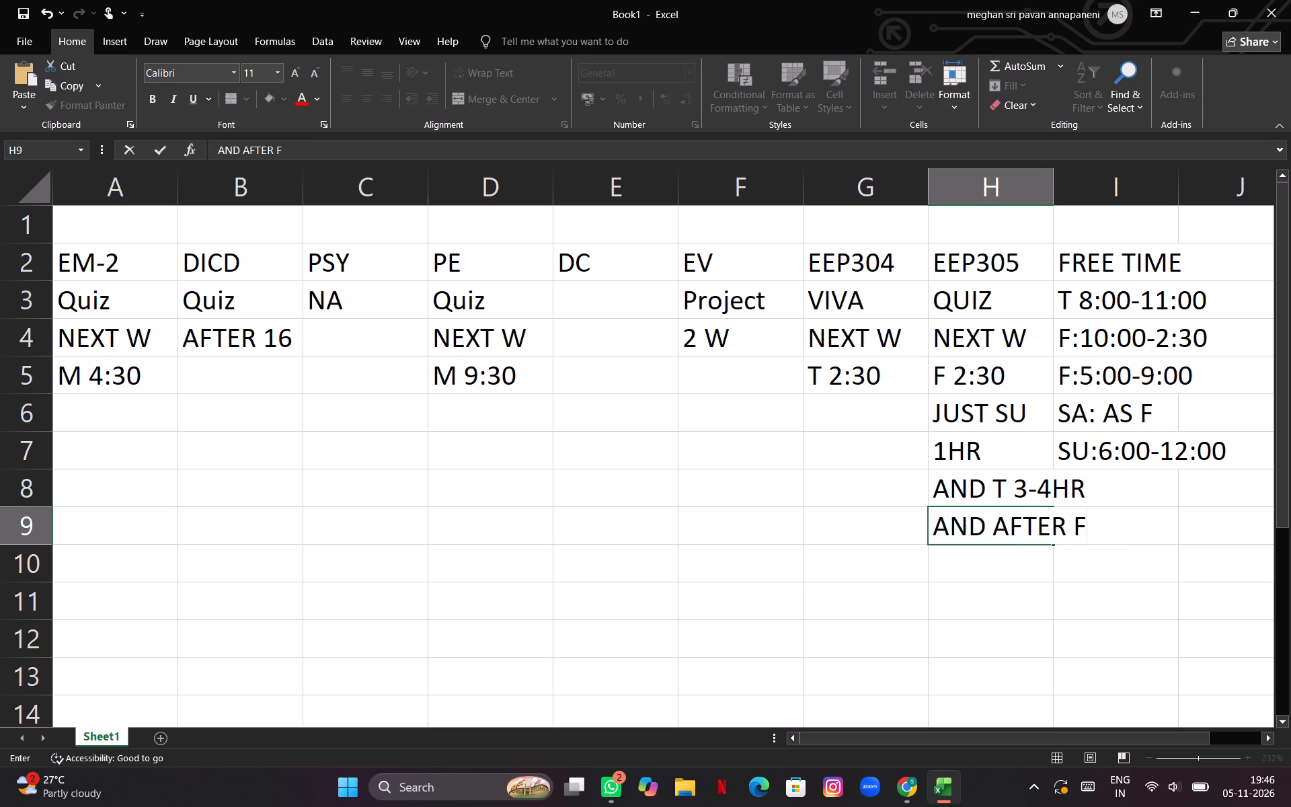
pyautogui.click(1136, 531)
pyautogui.moveTo(1148, 492); pyautogui.dragTo(1155, 490)
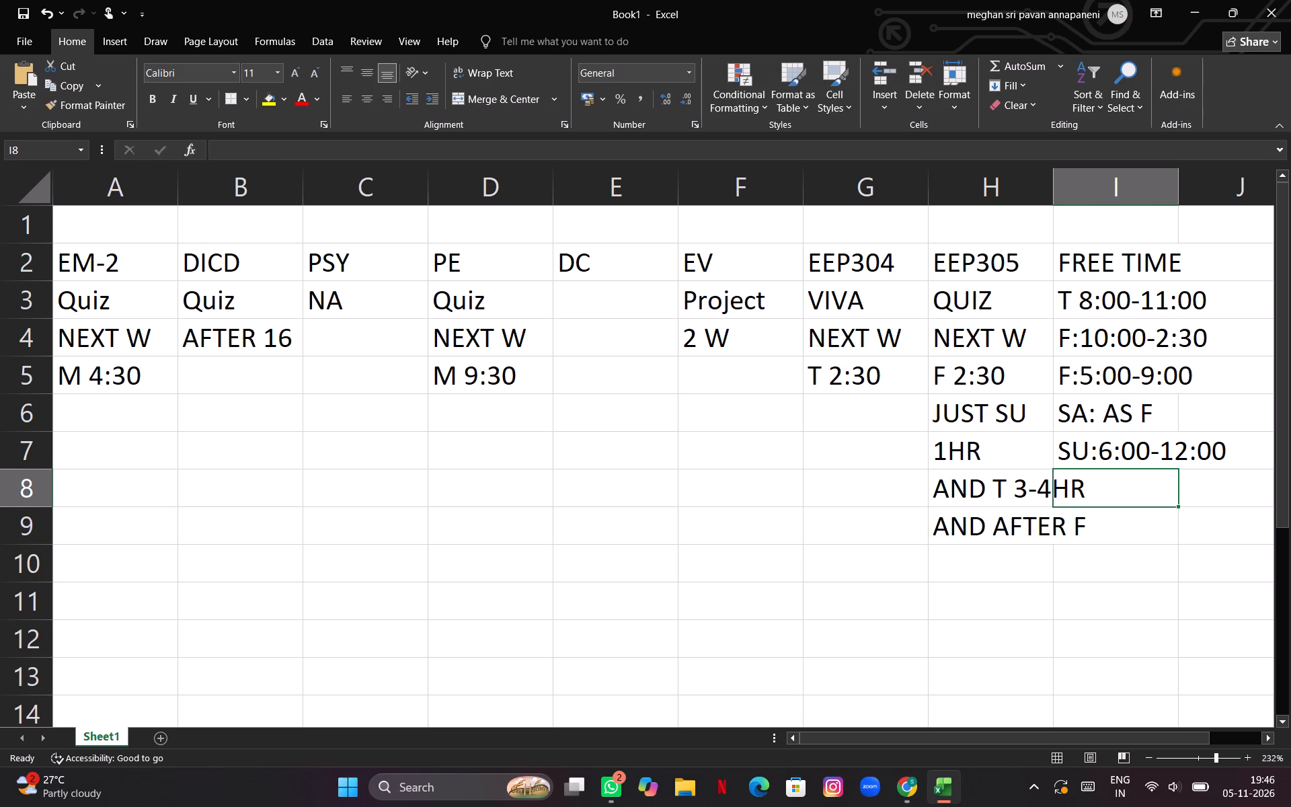
pyautogui.click(1248, 499)
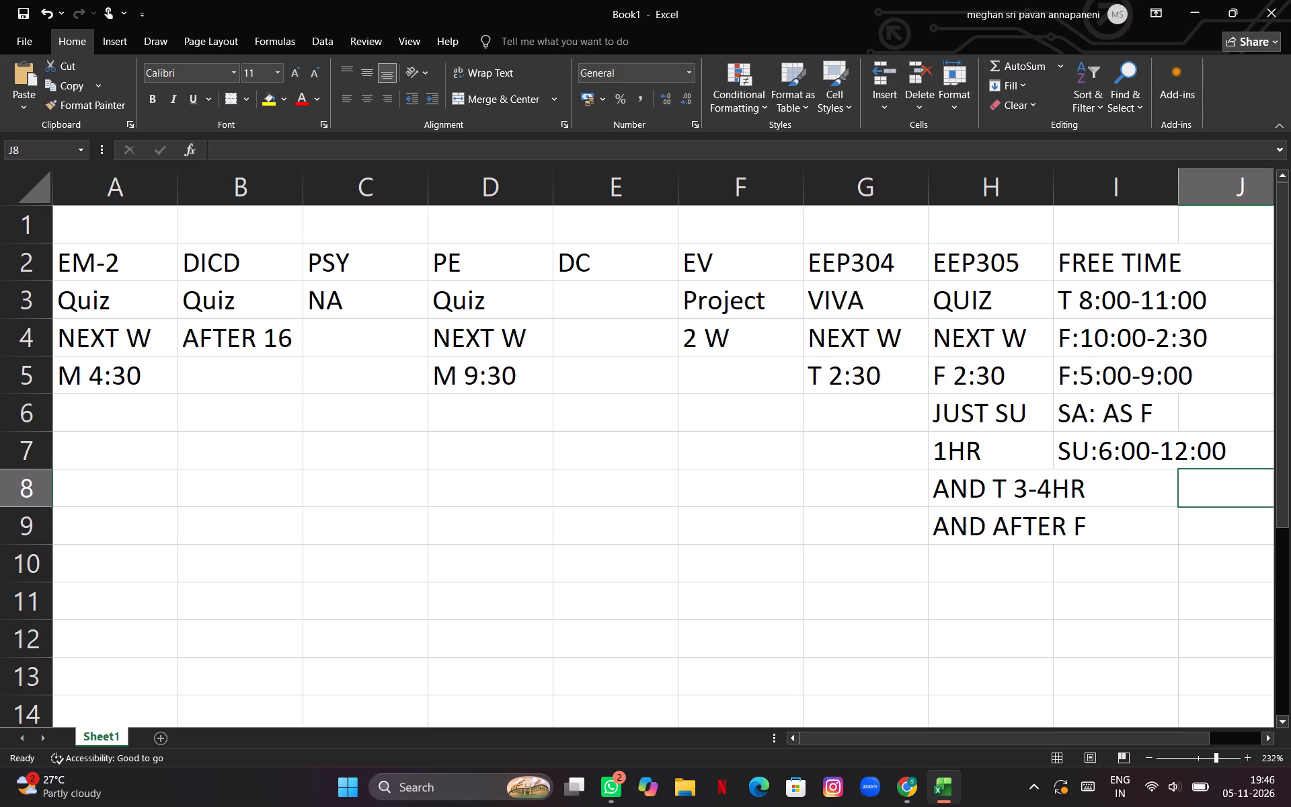
# Enter the study days SA,SU in cell G6 of the EEP304 column.
pyautogui.click(856, 416)
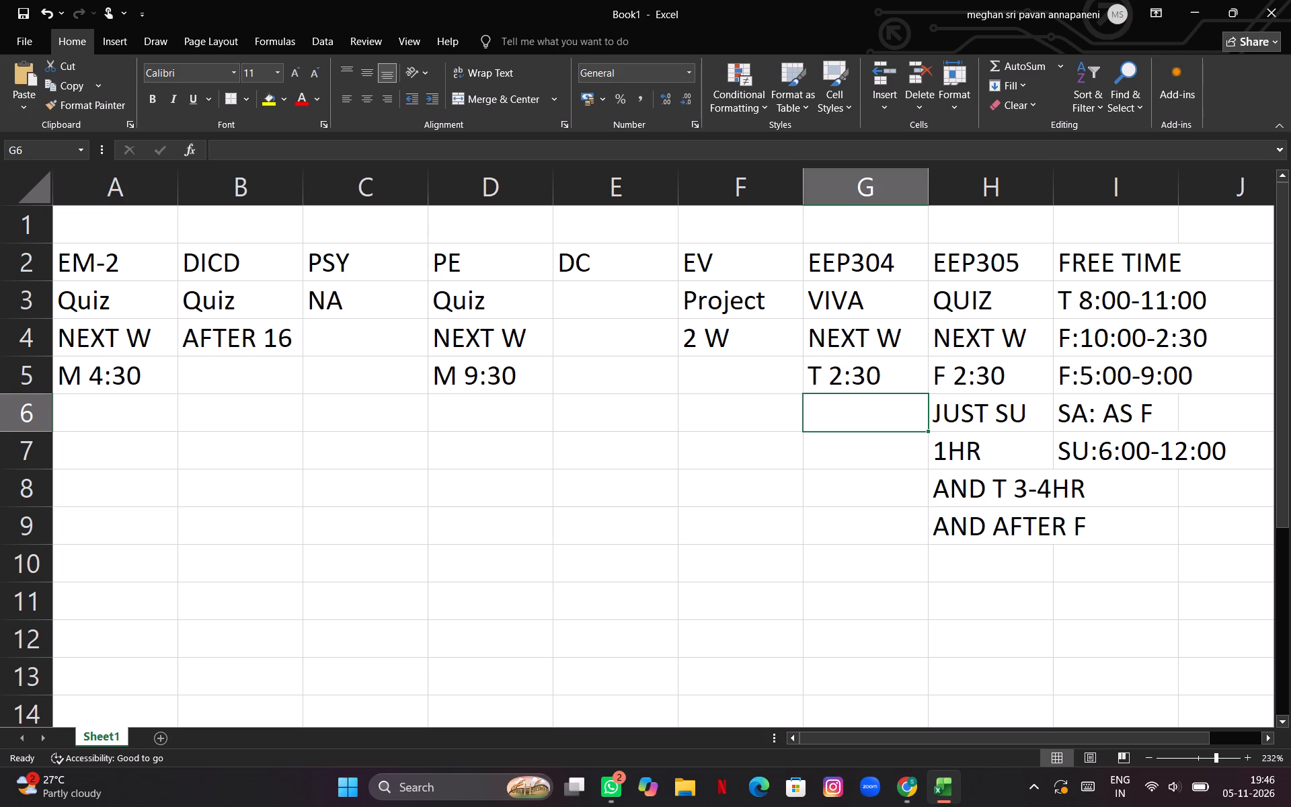
pyautogui.write('SA')
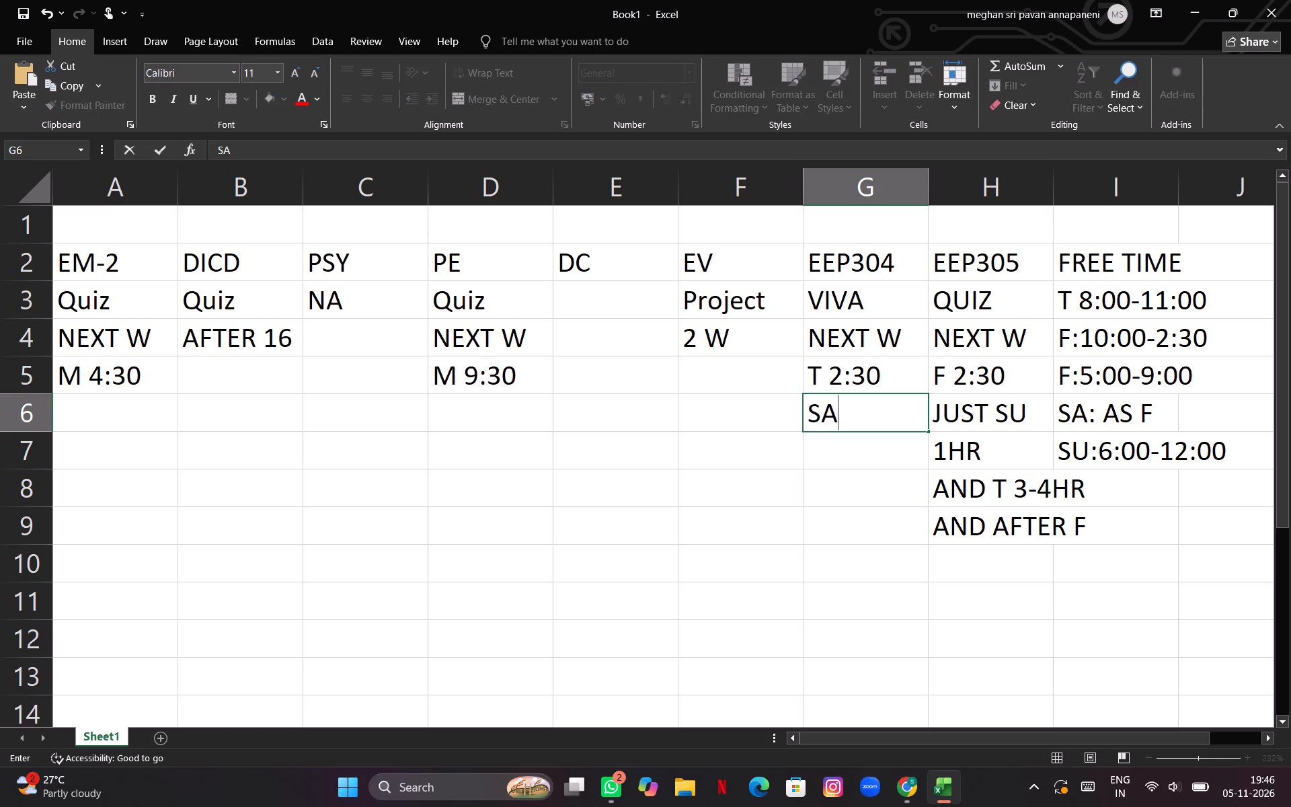
pyautogui.press(',')
pyautogui.write('SU')
# Enter the day FR in cell F5 of the EV column, below 2 W.
pyautogui.click(736, 422)
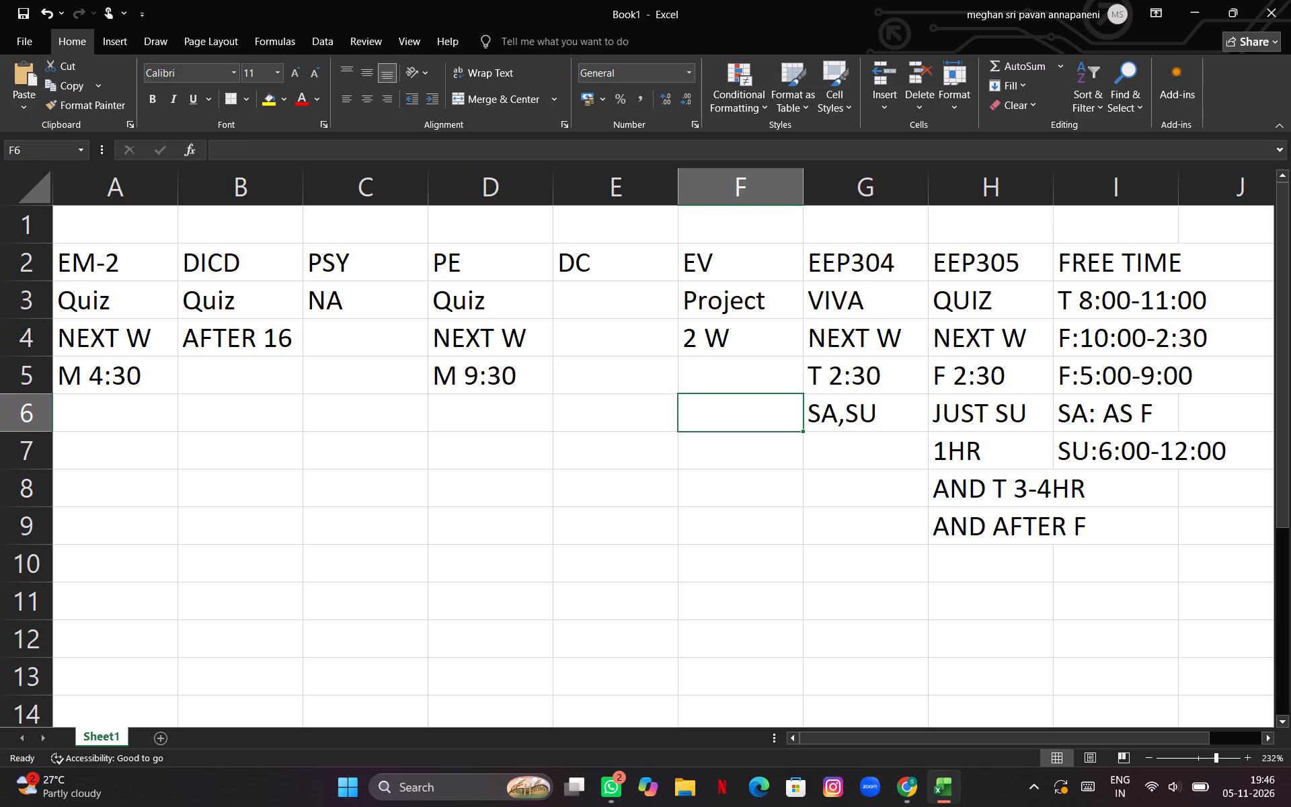
pyautogui.click(727, 386)
pyautogui.write('FR')
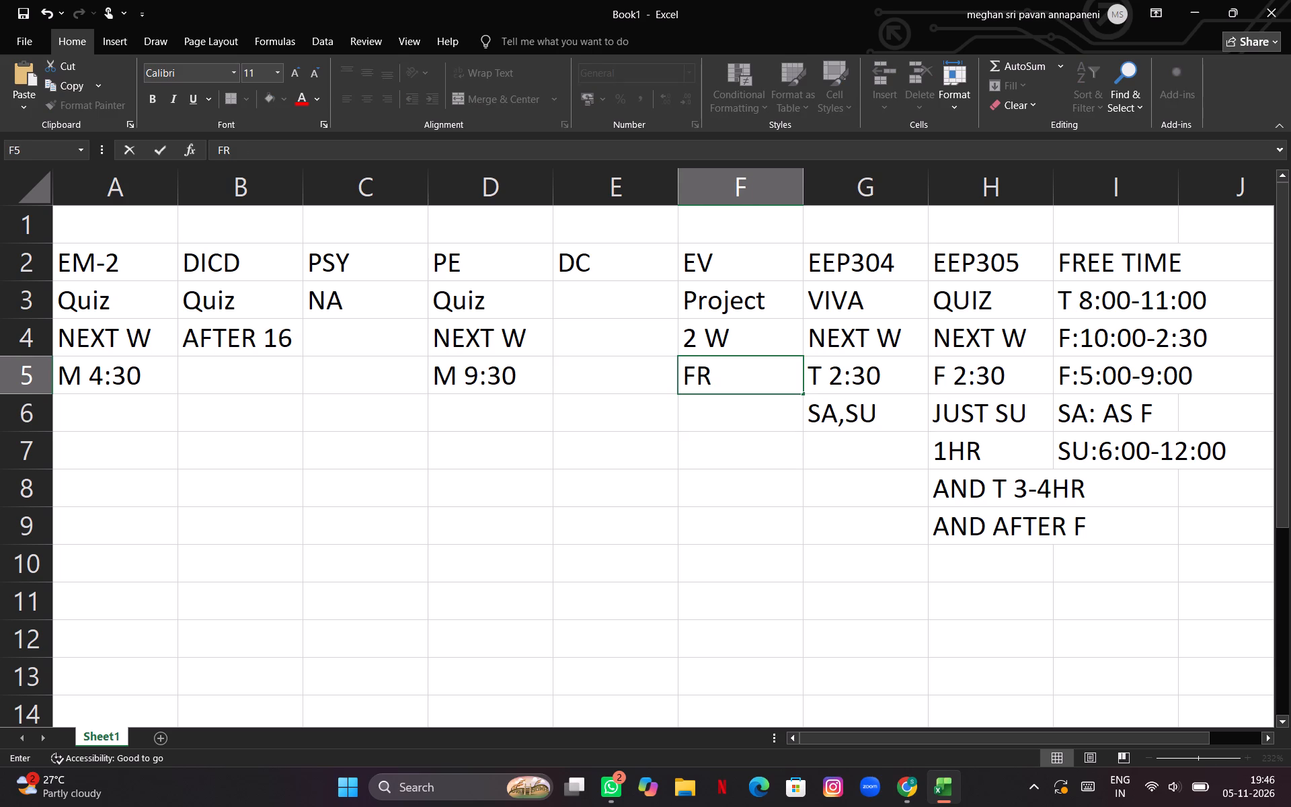
# Enter the study days T,F,SU in cell A6 of the EM-2 column.
pyautogui.click(483, 414)
pyautogui.click(150, 421)
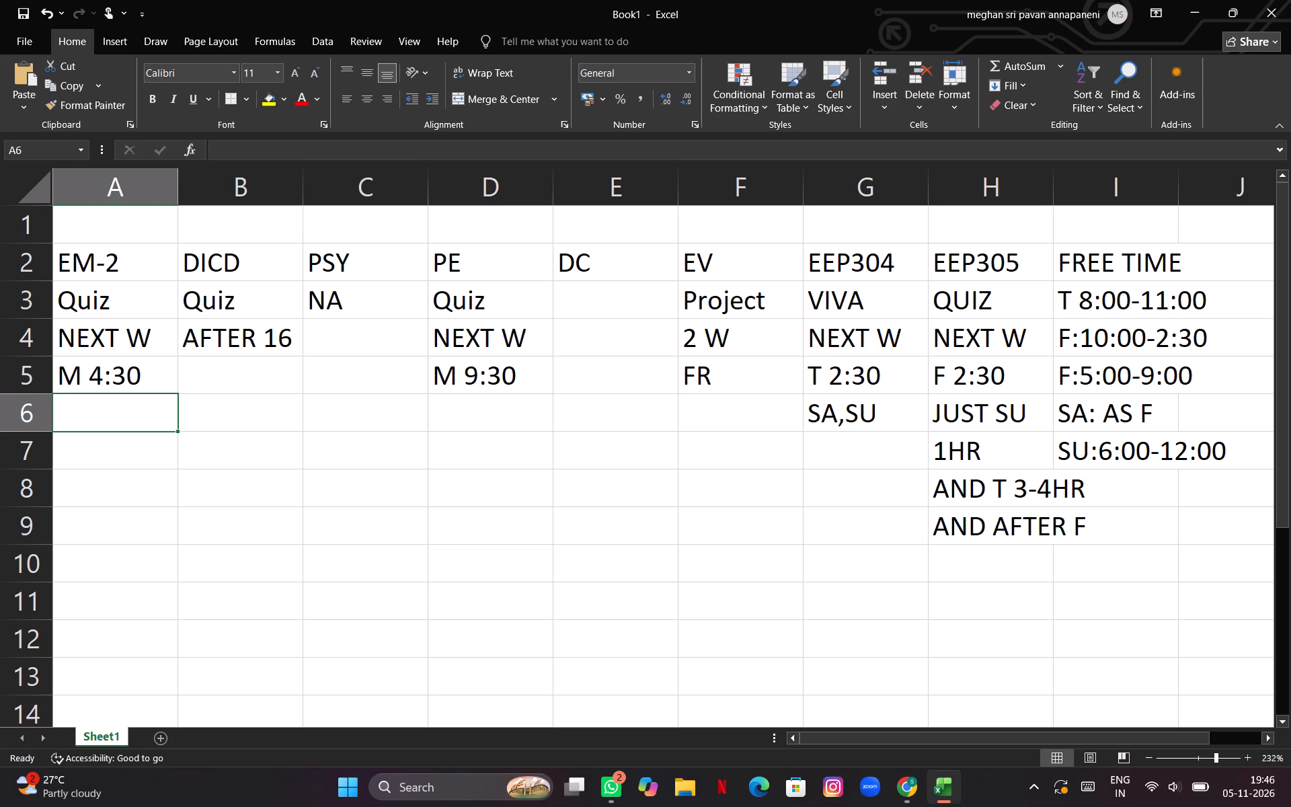
pyautogui.press('t')
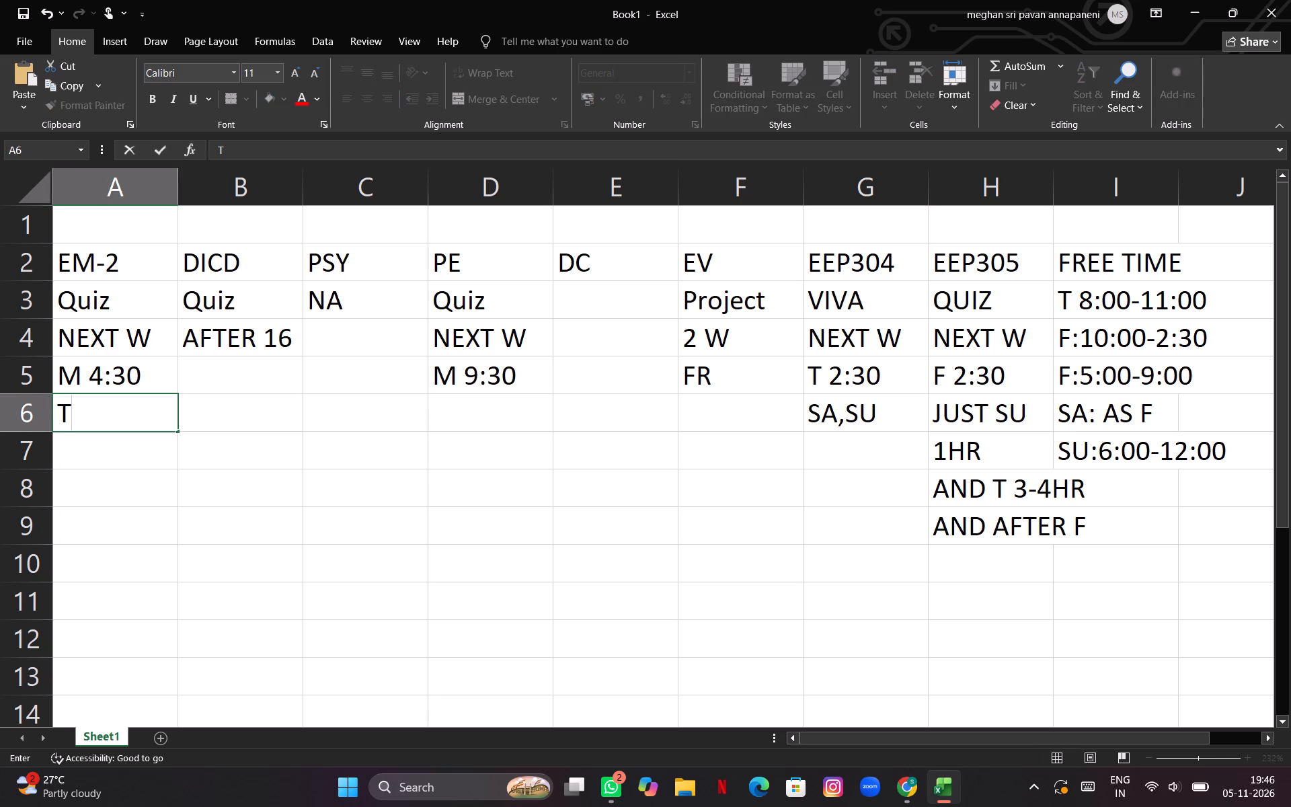
pyautogui.write(',F')
pyautogui.write(',SU')
# Enter the study day F in cell D6 of the PE column.
pyautogui.click(455, 419)
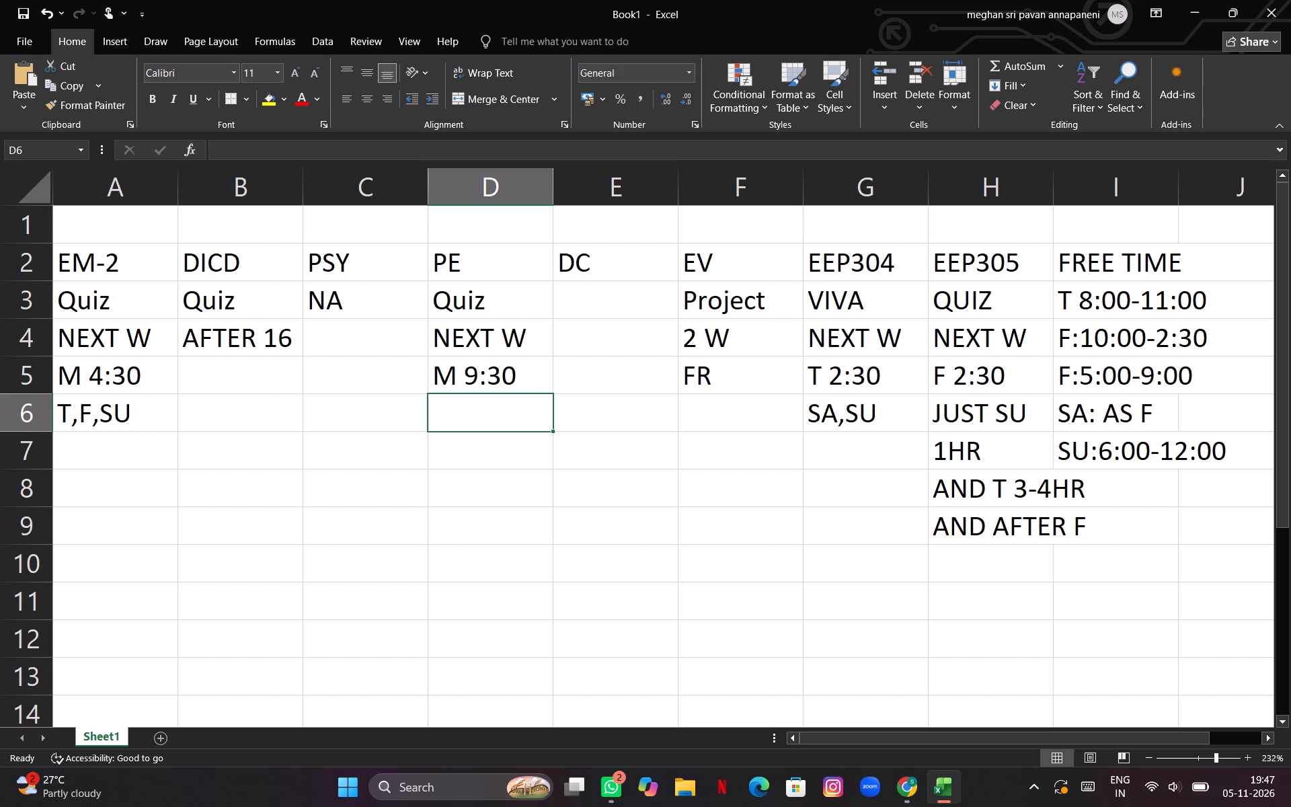
pyautogui.press('f')
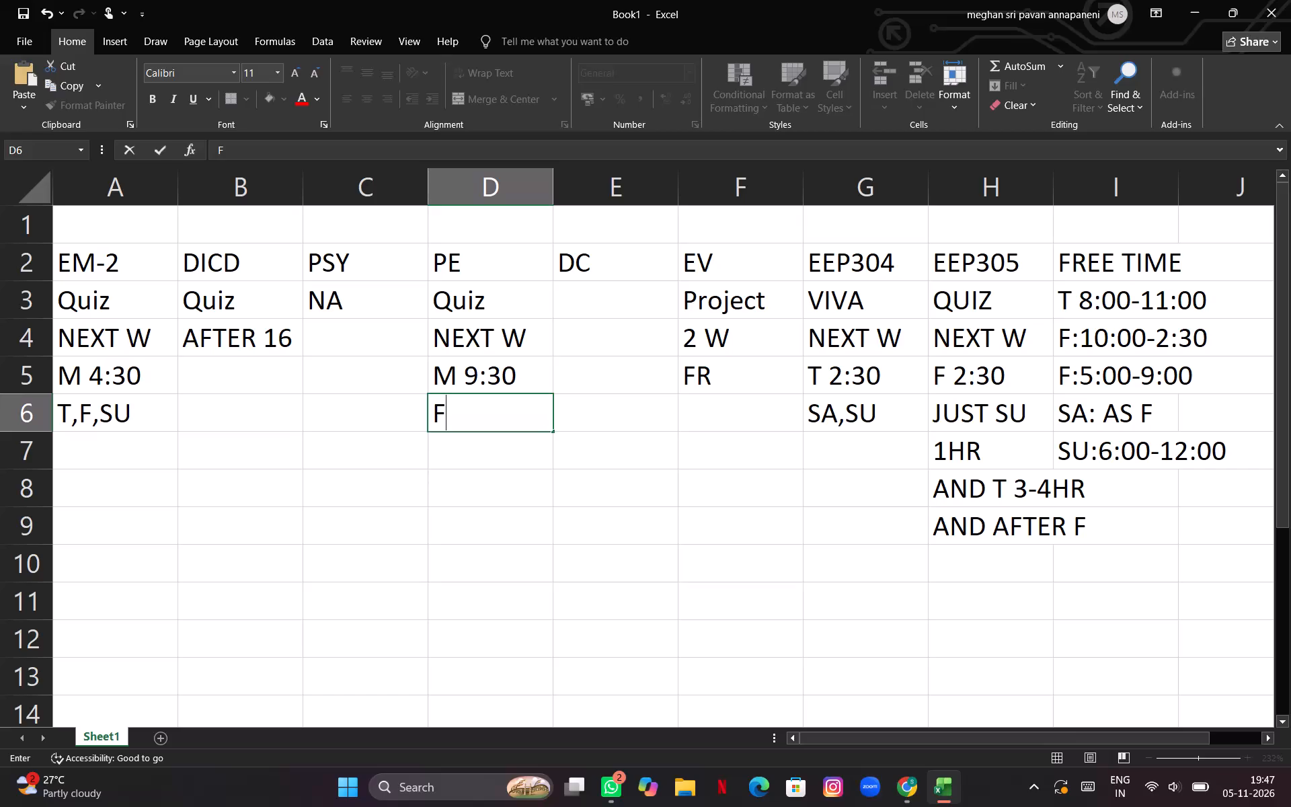
# Change the last EEP305 note in cell H9 to AND AFTER T.
pyautogui.click(1089, 528)
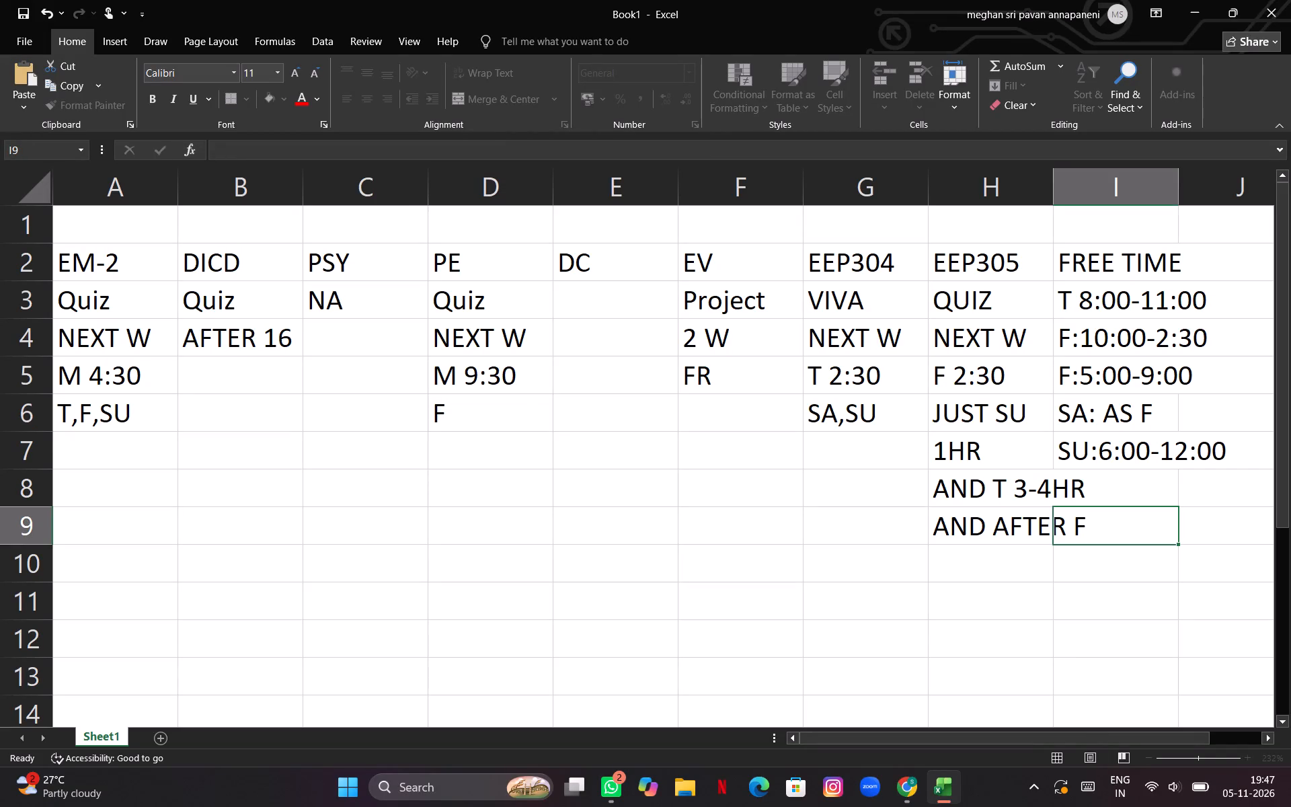
pyautogui.click(1089, 527)
pyautogui.click(1085, 532)
pyautogui.click(1035, 543)
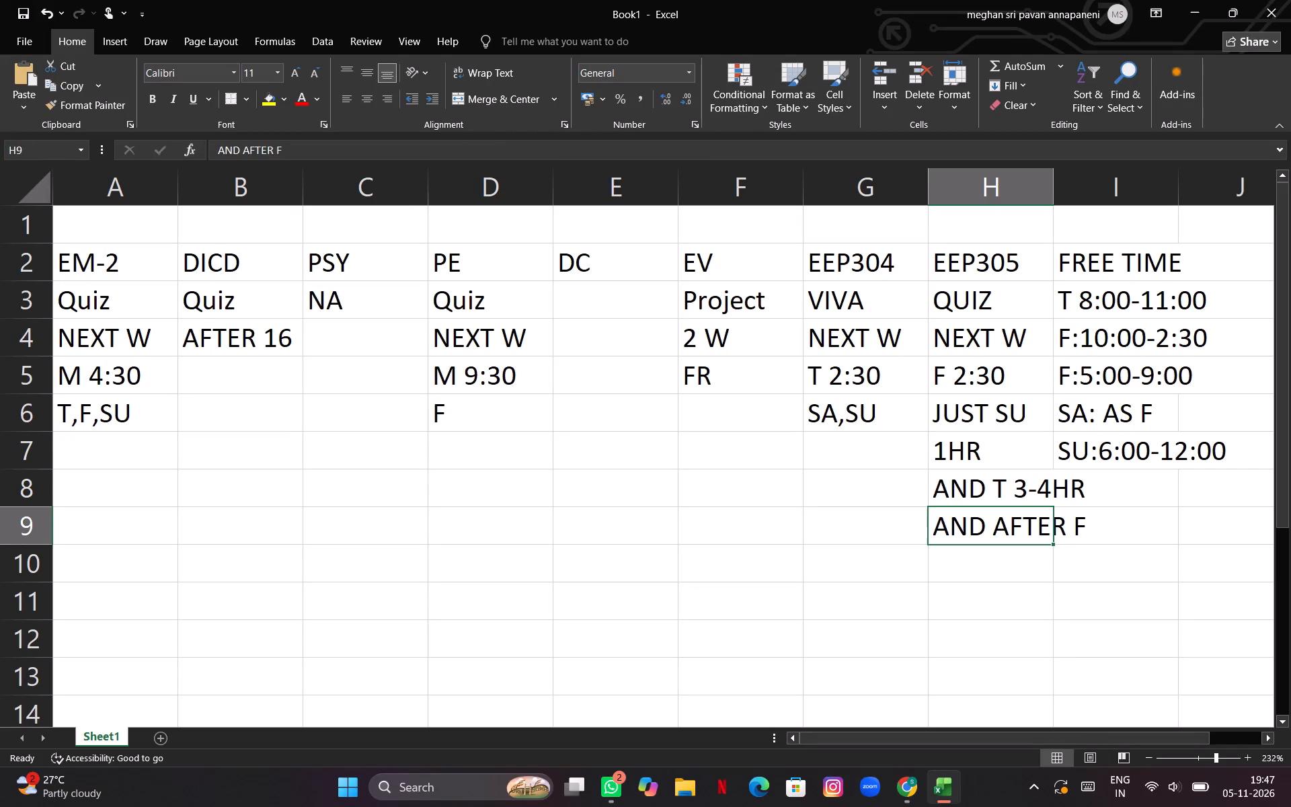
pyautogui.click(1032, 539)
pyautogui.doubleClick(1030, 529)
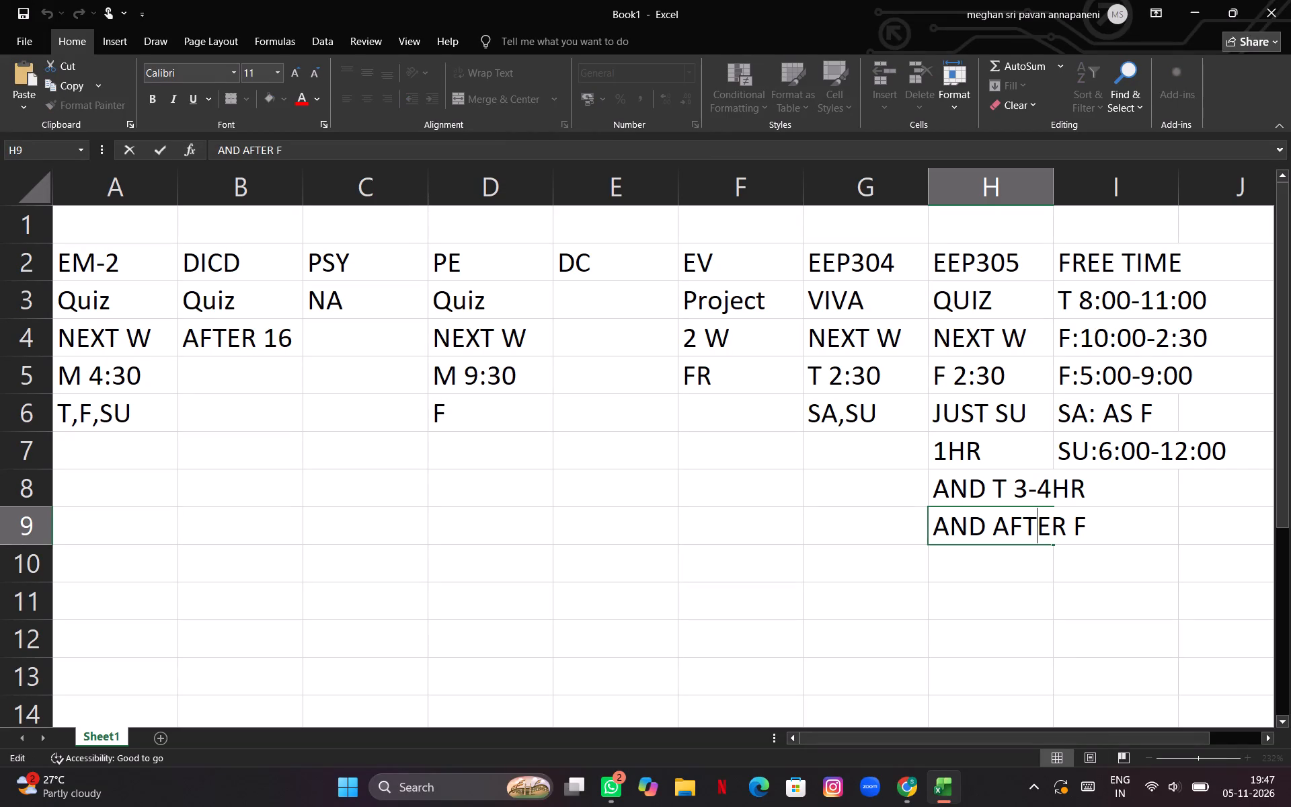
pyautogui.press('Right')
pyautogui.press('Right')
pyautogui.press('Right')
pyautogui.press('Right')
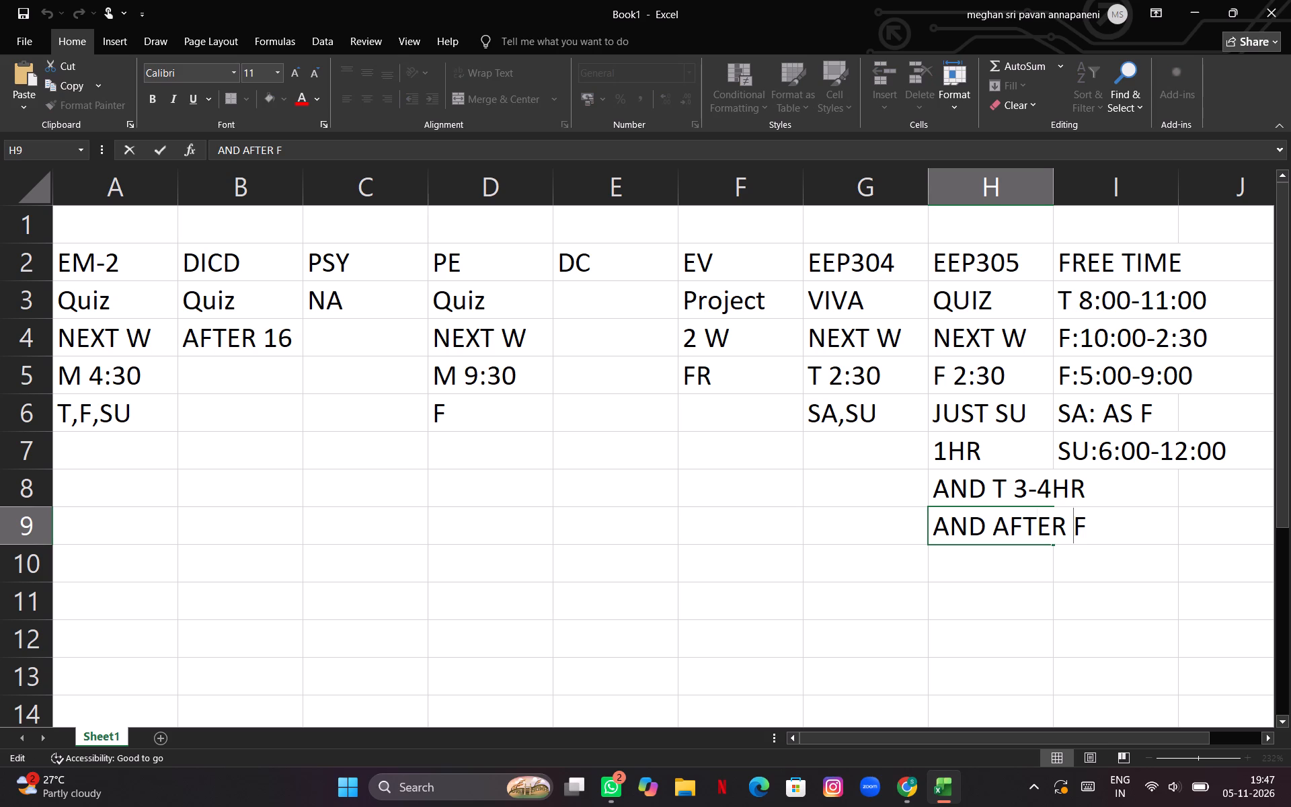
pyautogui.press('BackSpace')
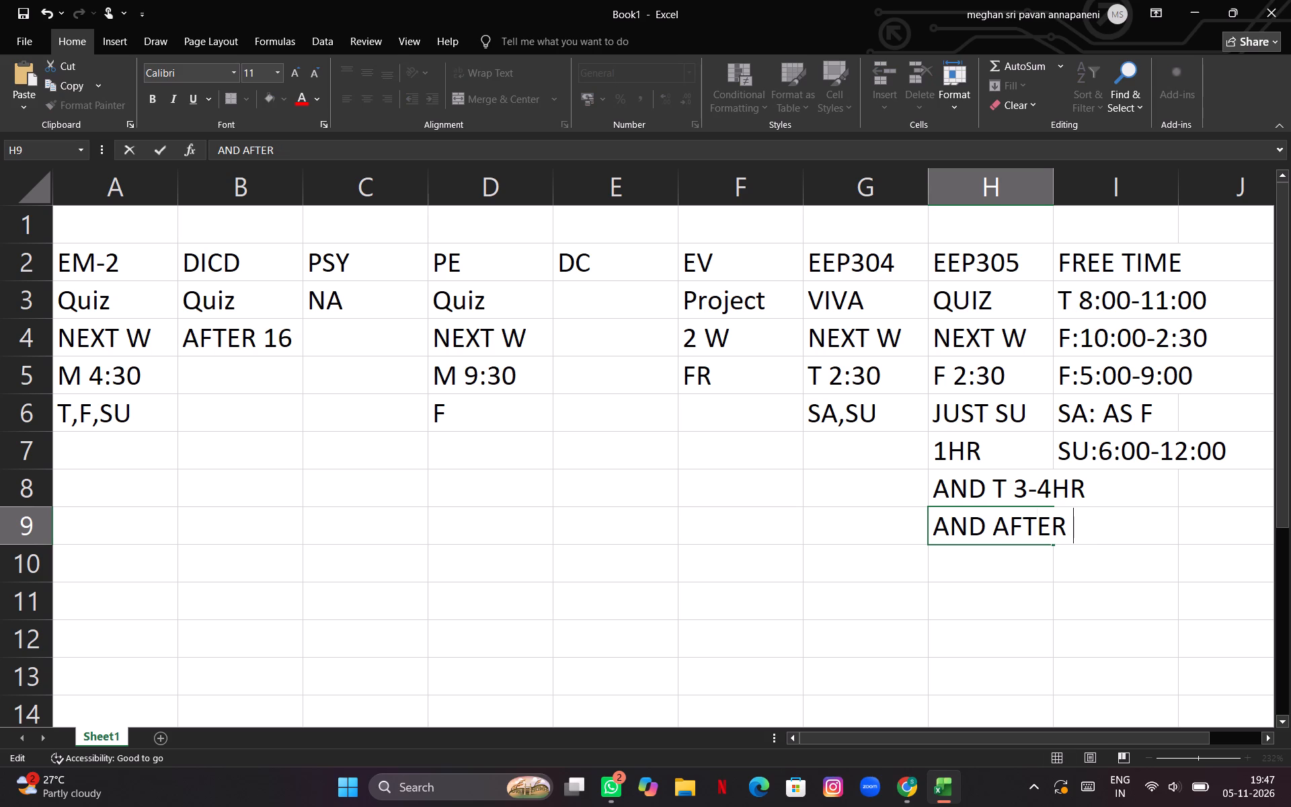
pyautogui.press('t')
pyautogui.click(830, 443)
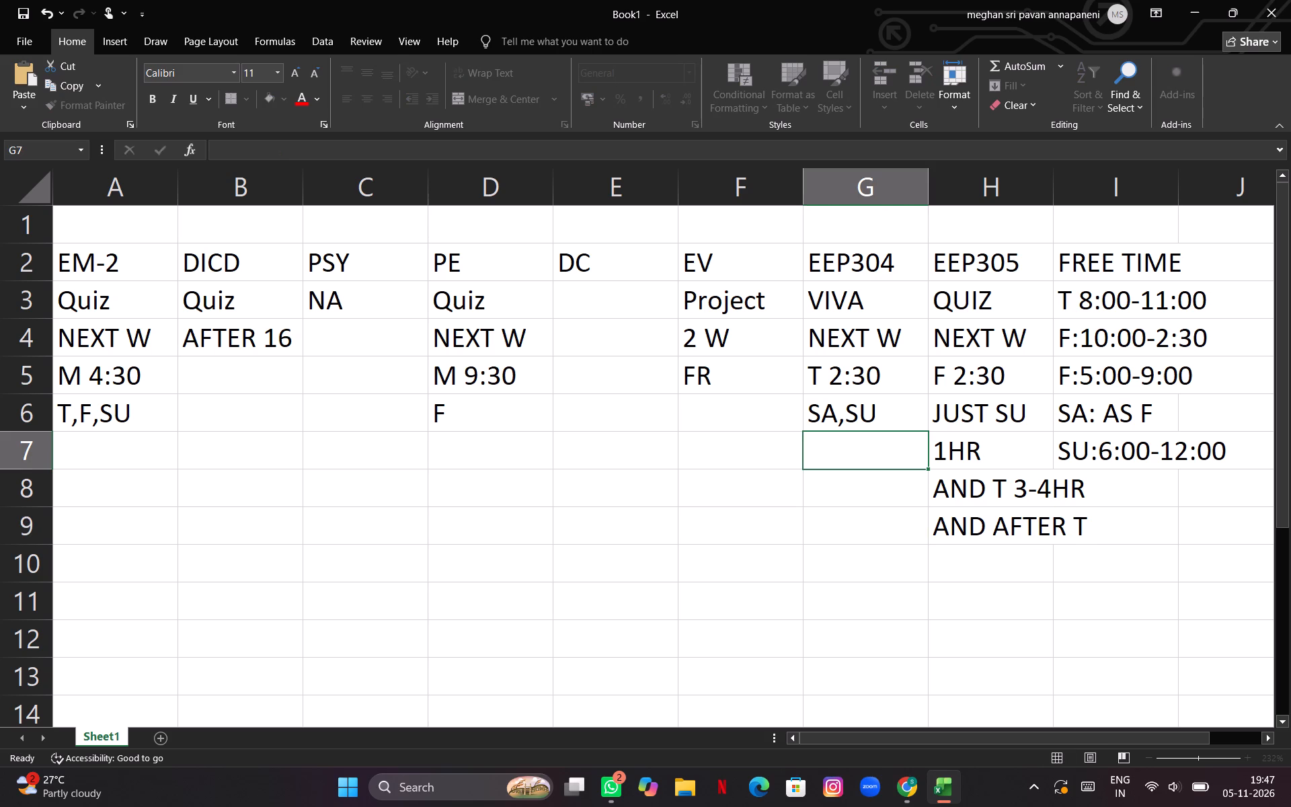
# Change the EEP304 viva day and time in cell G5 to TH 2:30.
pyautogui.click(810, 375)
pyautogui.click(816, 410)
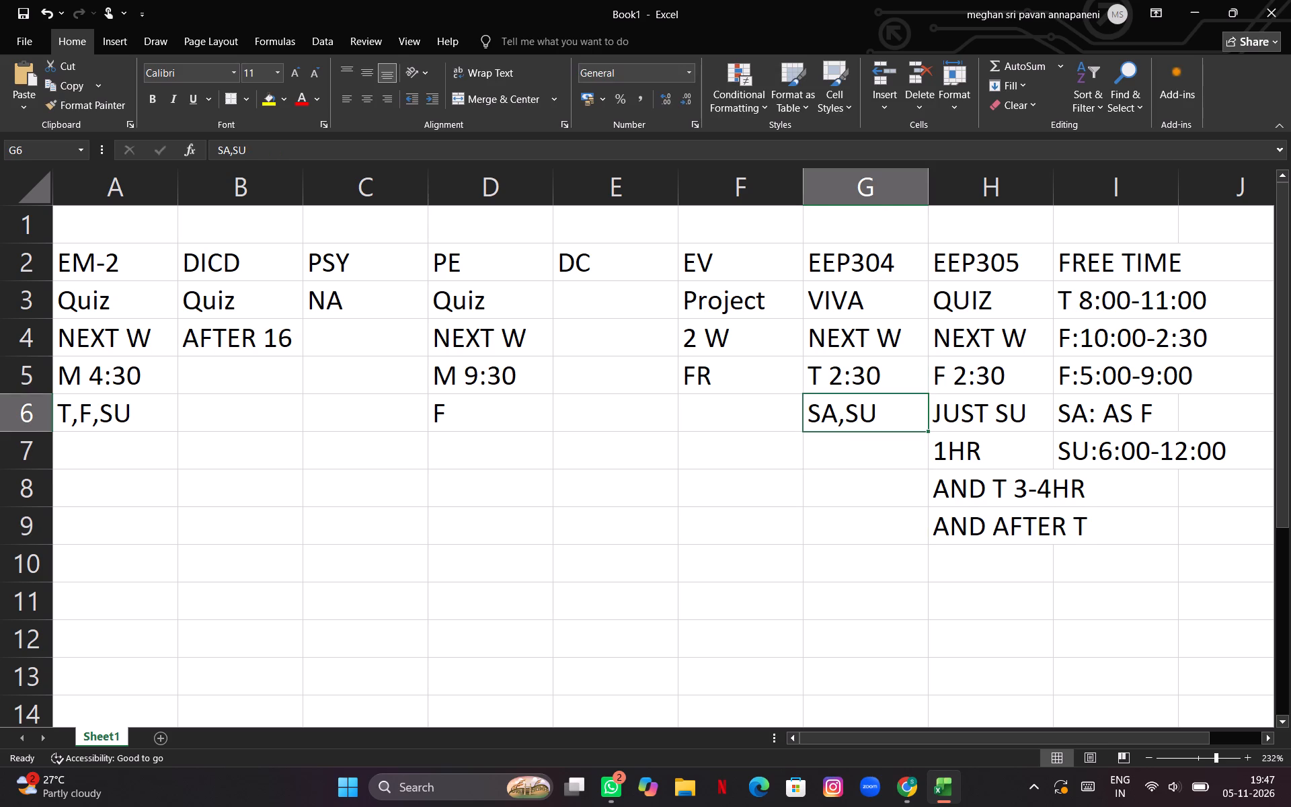
pyautogui.click(887, 379)
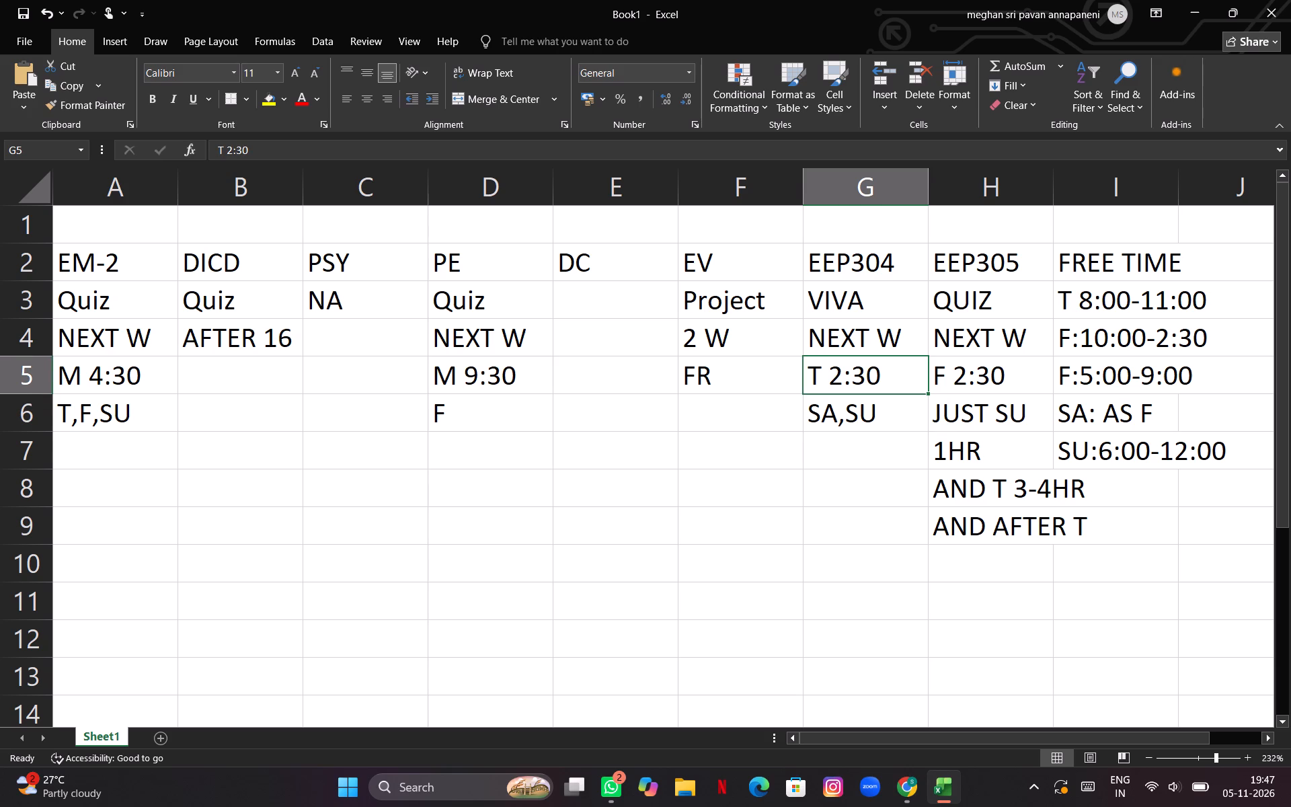
pyautogui.click(822, 384)
pyautogui.click(822, 384)
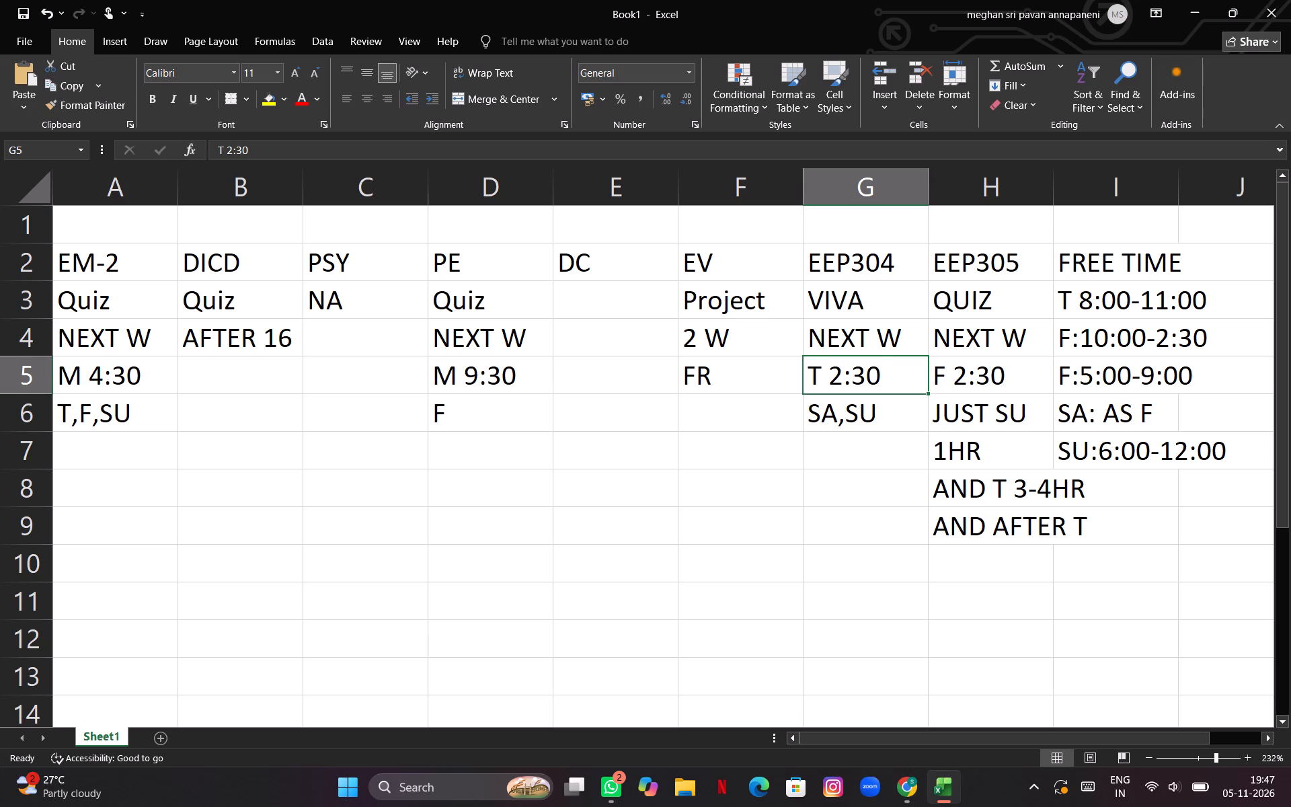
pyautogui.doubleClick(822, 376)
pyautogui.press('h')
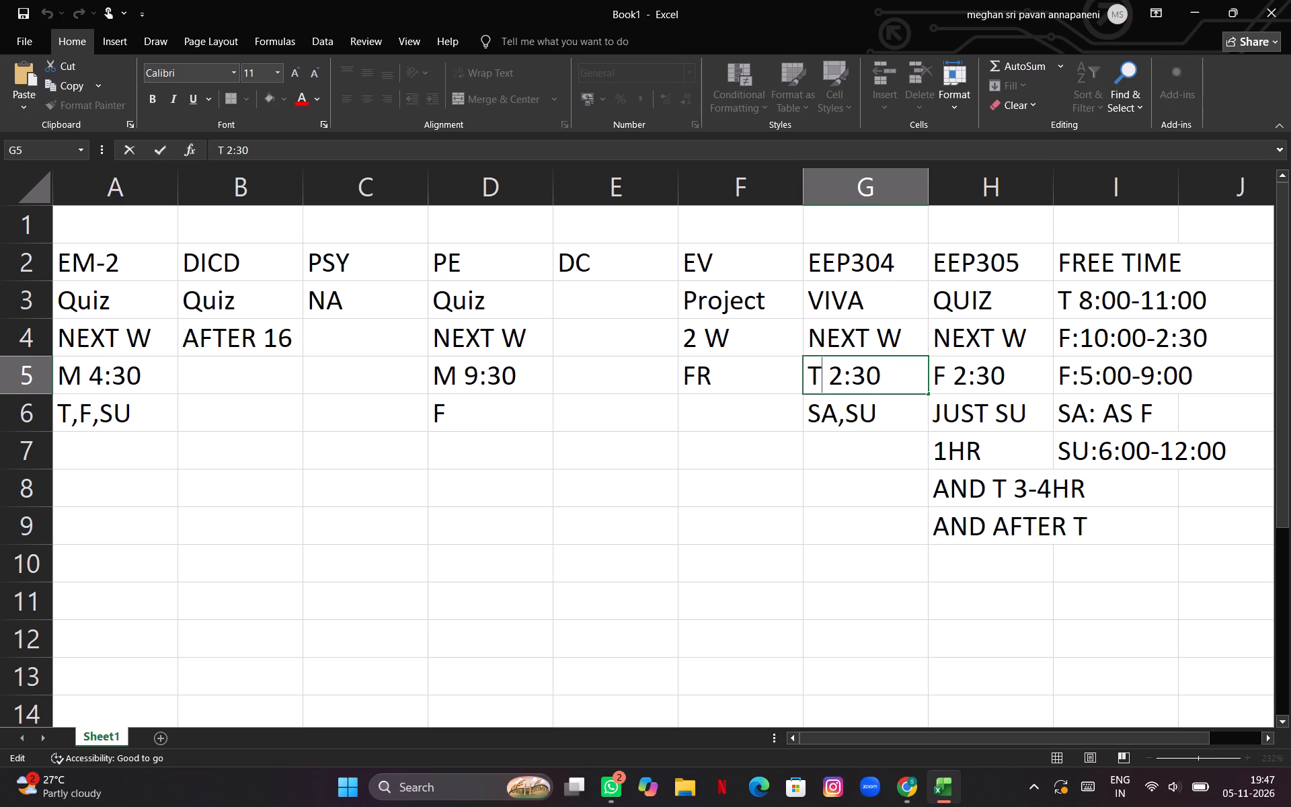
# Change the PE study days in cell D6 to F,SA.
pyautogui.click(485, 428)
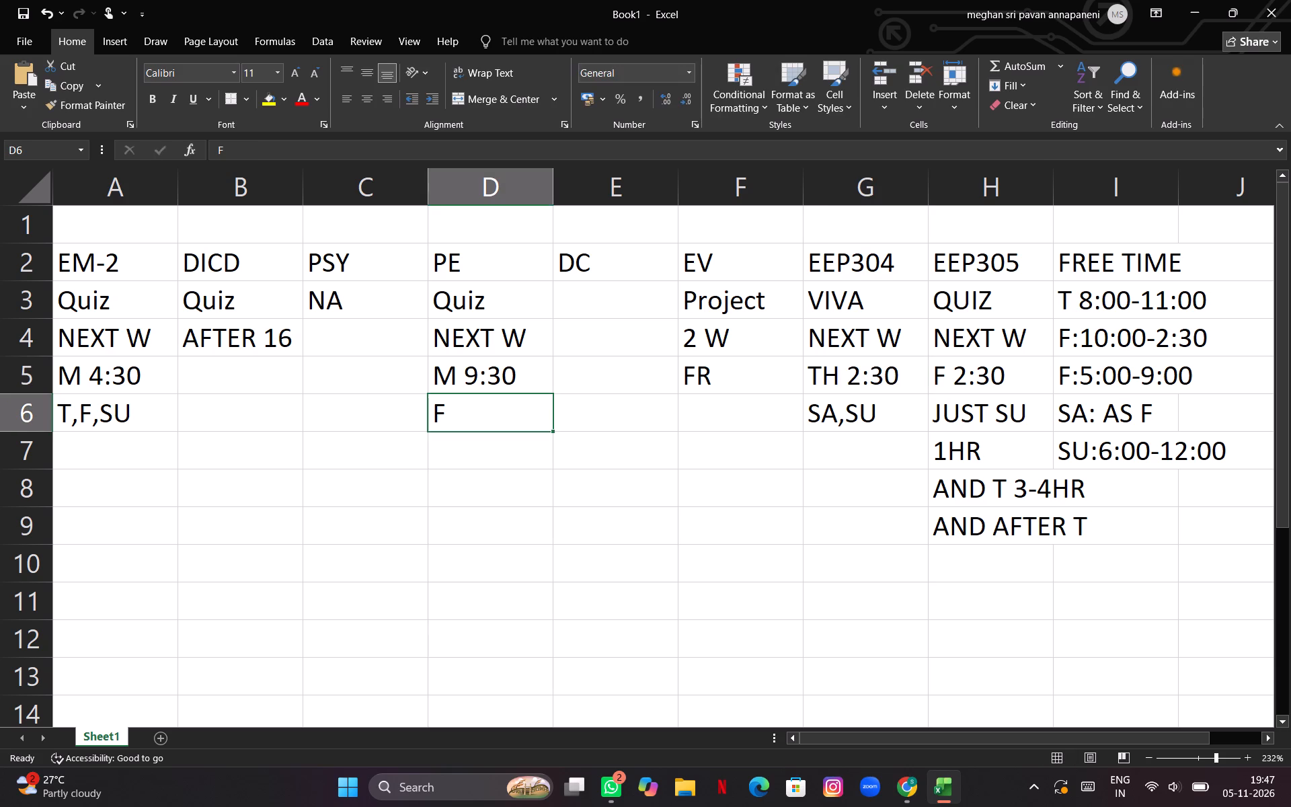
pyautogui.click(463, 424)
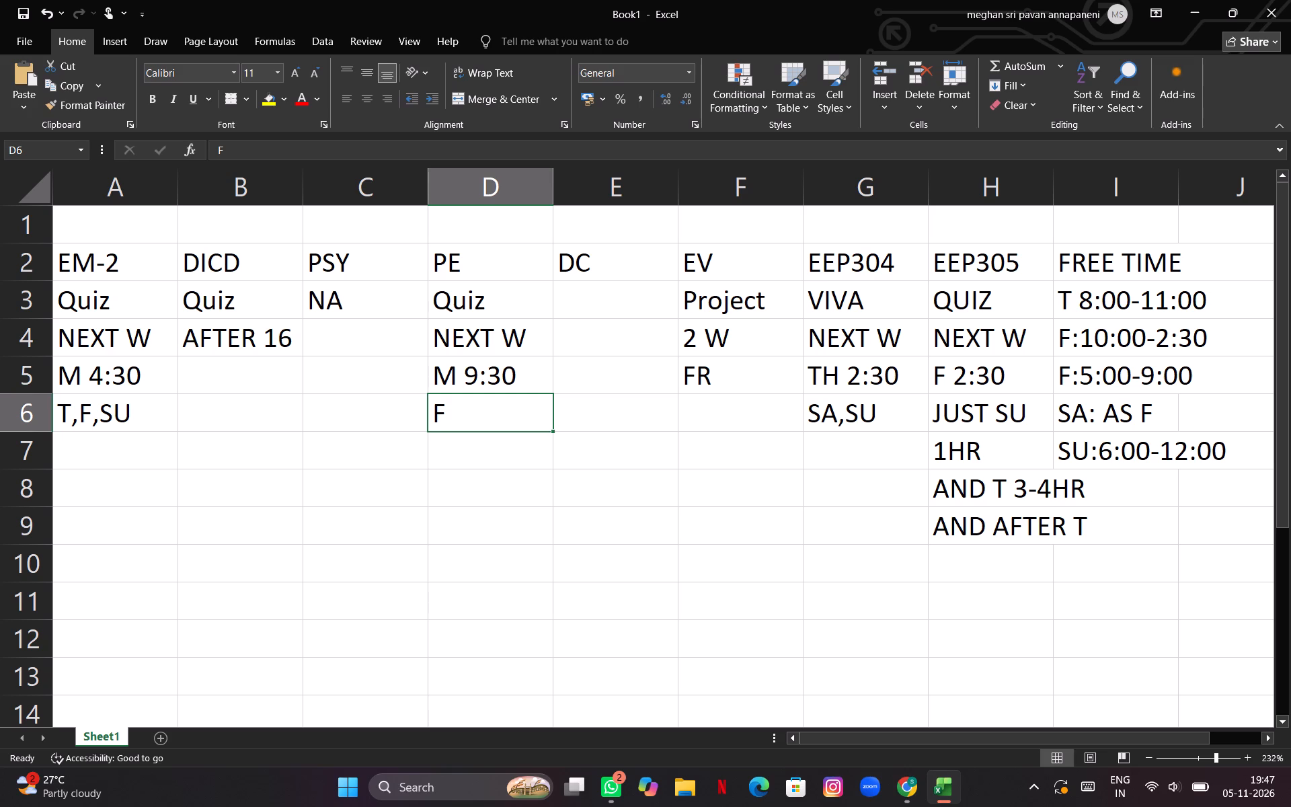
pyautogui.click(462, 420)
pyautogui.doubleClick(449, 414)
pyautogui.click(449, 412)
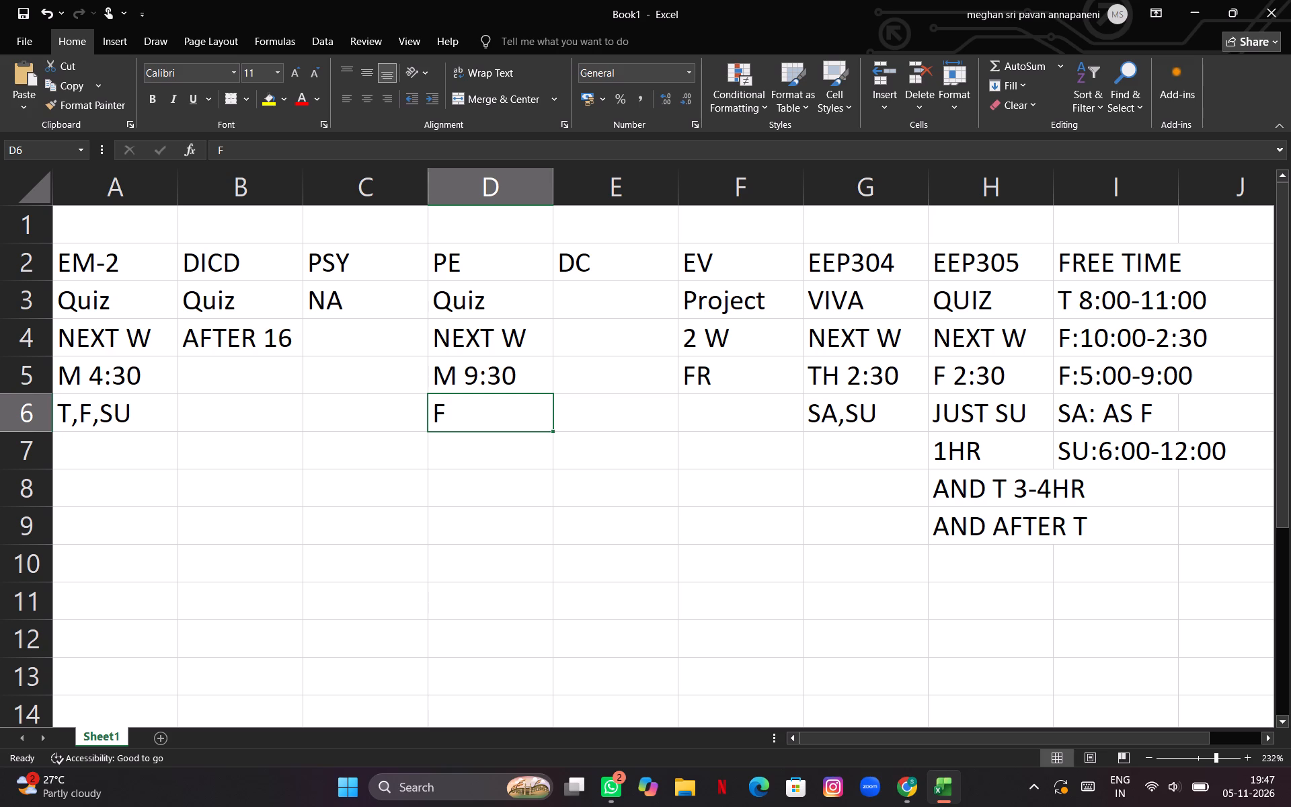
pyautogui.click(449, 413)
pyautogui.click(444, 418)
pyautogui.tripleClick(438, 418)
pyautogui.click(443, 414)
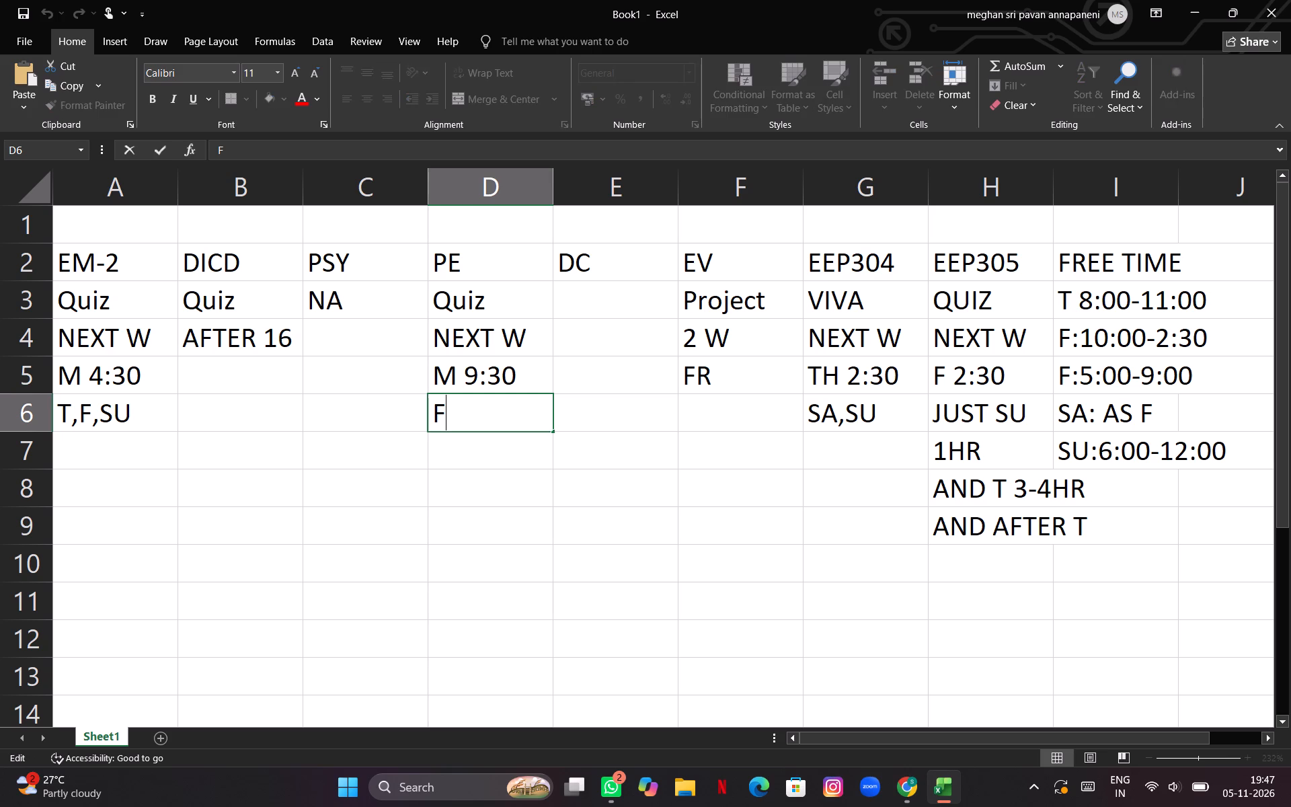
pyautogui.press(',')
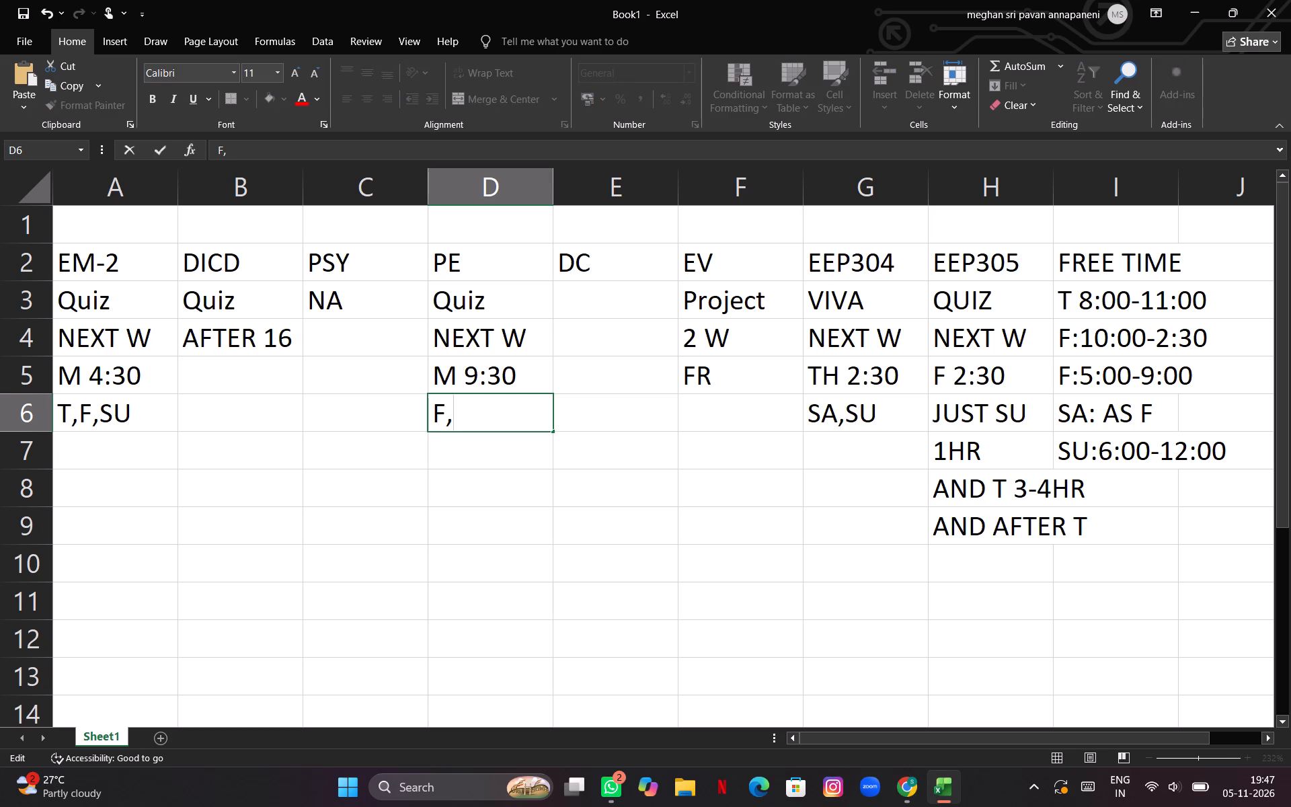
pyautogui.write('ST')
pyautogui.press('BackSpace')
pyautogui.press('a')
pyautogui.moveTo(758, 568); pyautogui.dragTo(765, 568)
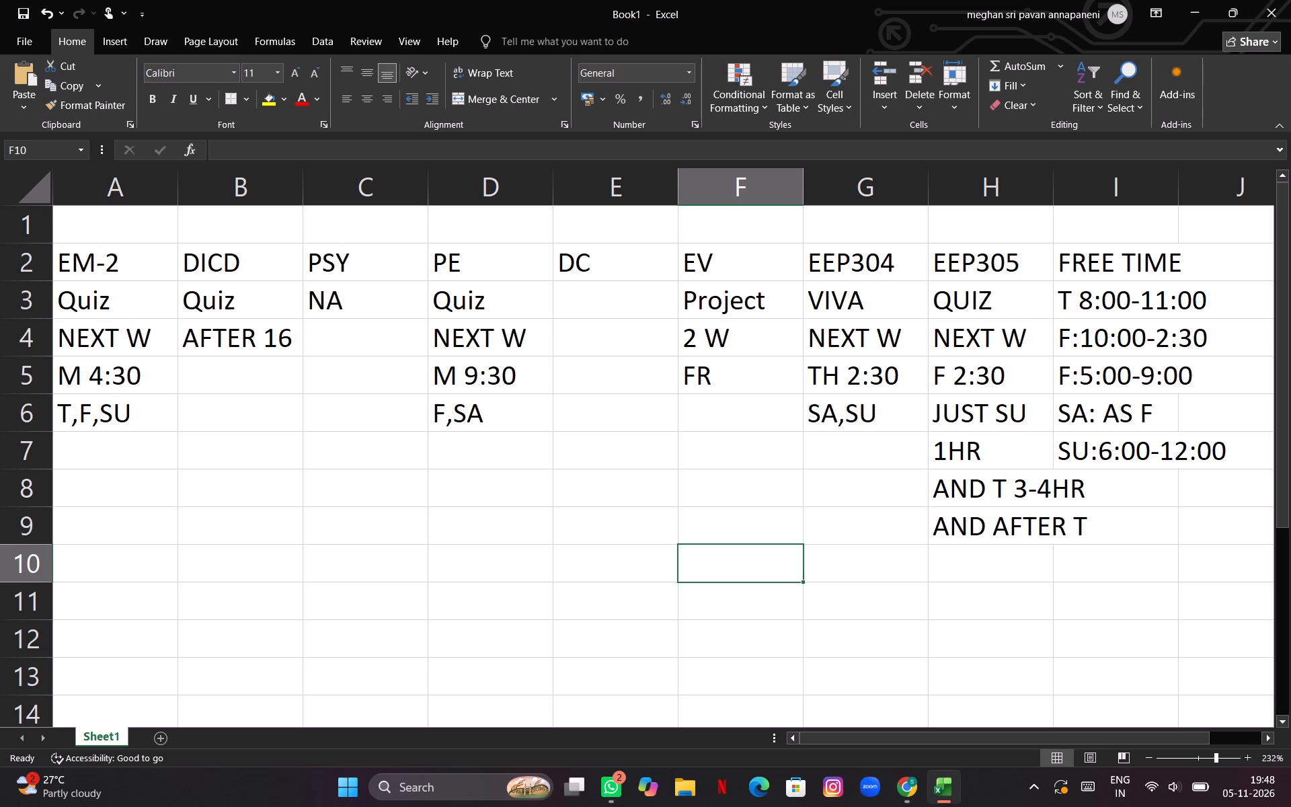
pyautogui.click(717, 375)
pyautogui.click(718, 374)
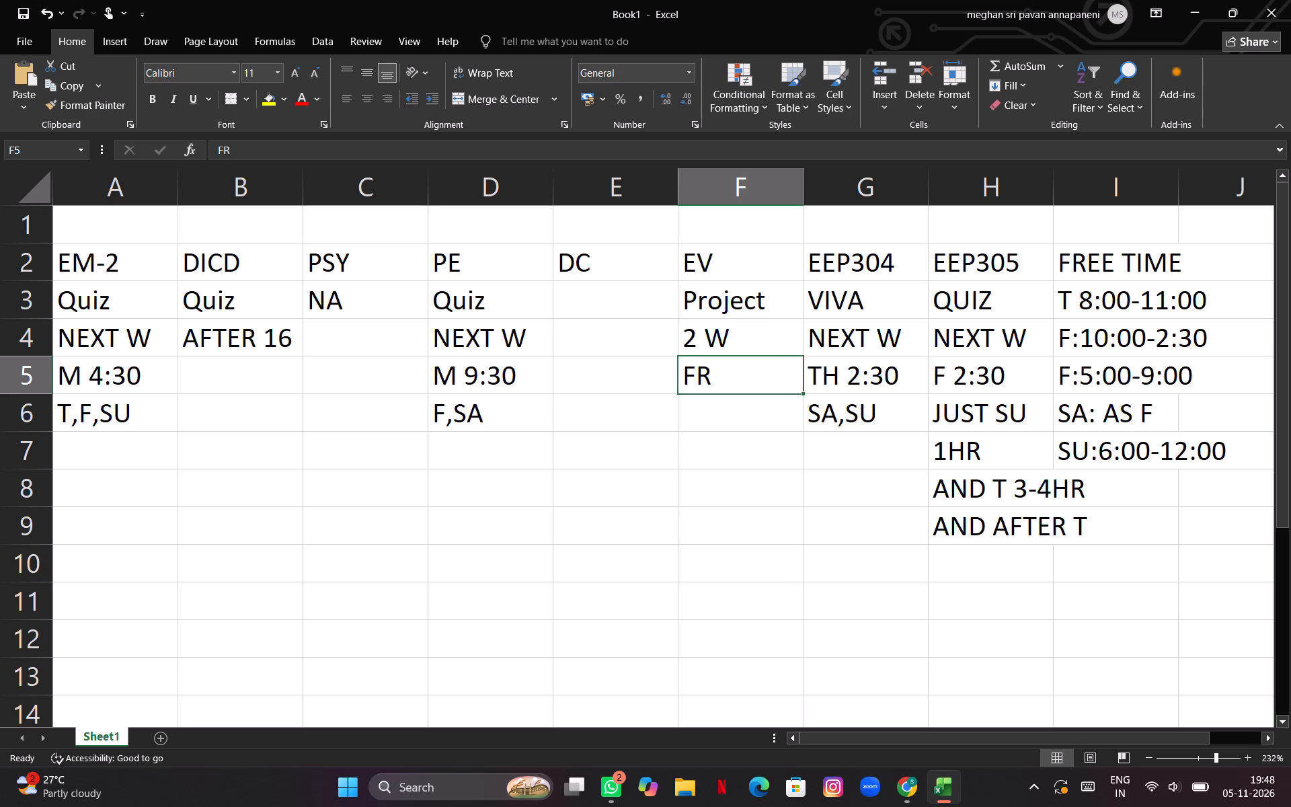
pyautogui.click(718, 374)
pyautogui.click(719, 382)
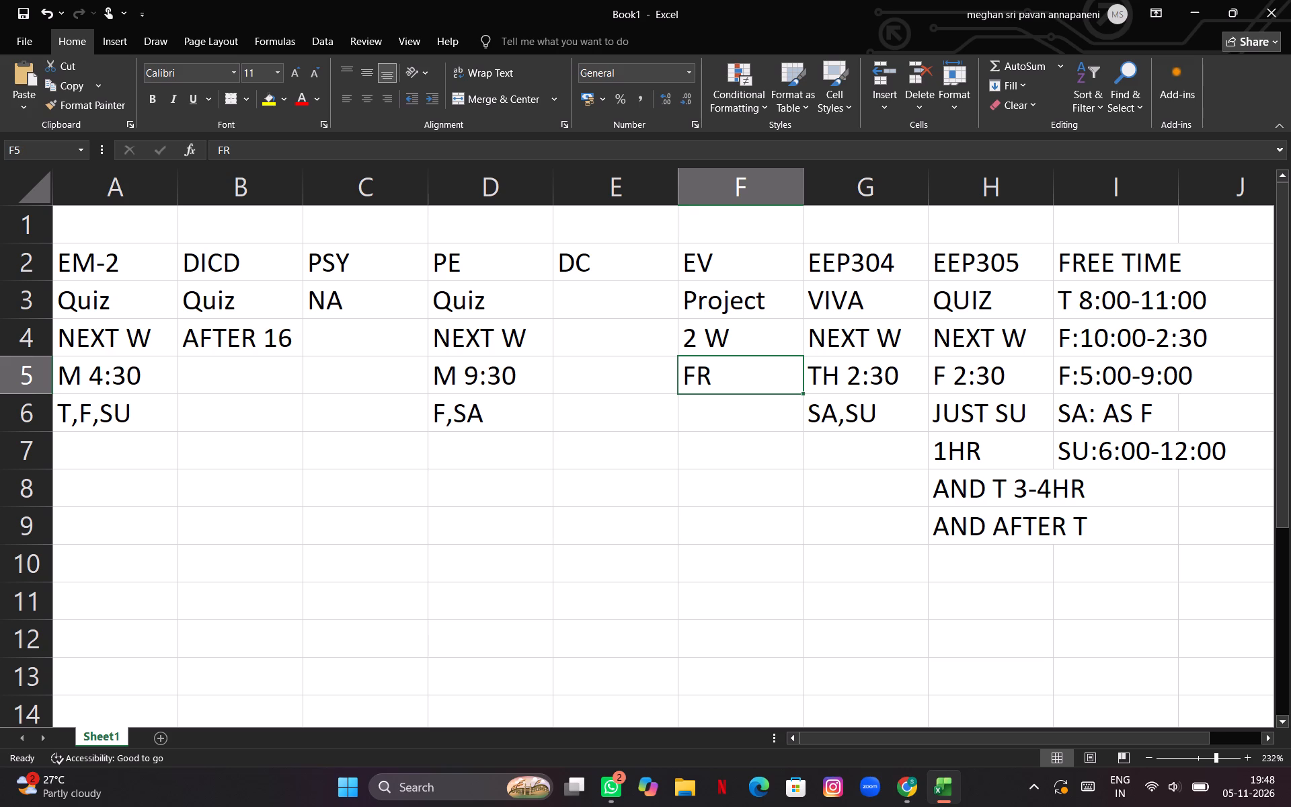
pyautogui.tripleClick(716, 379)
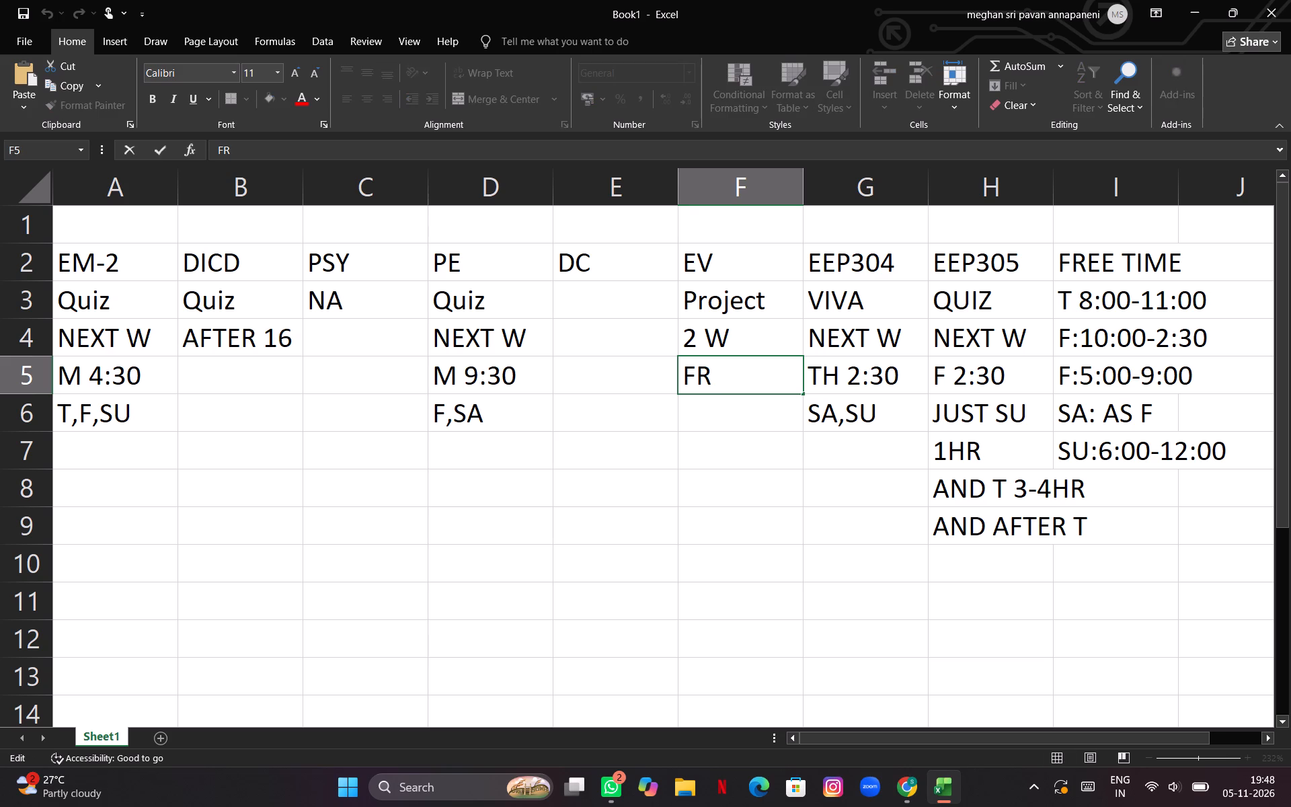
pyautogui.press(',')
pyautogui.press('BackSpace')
# Save the workbook as a PDF named QUIZ WEEK on the photos (E:) drive.
pyautogui.click(13, 44)
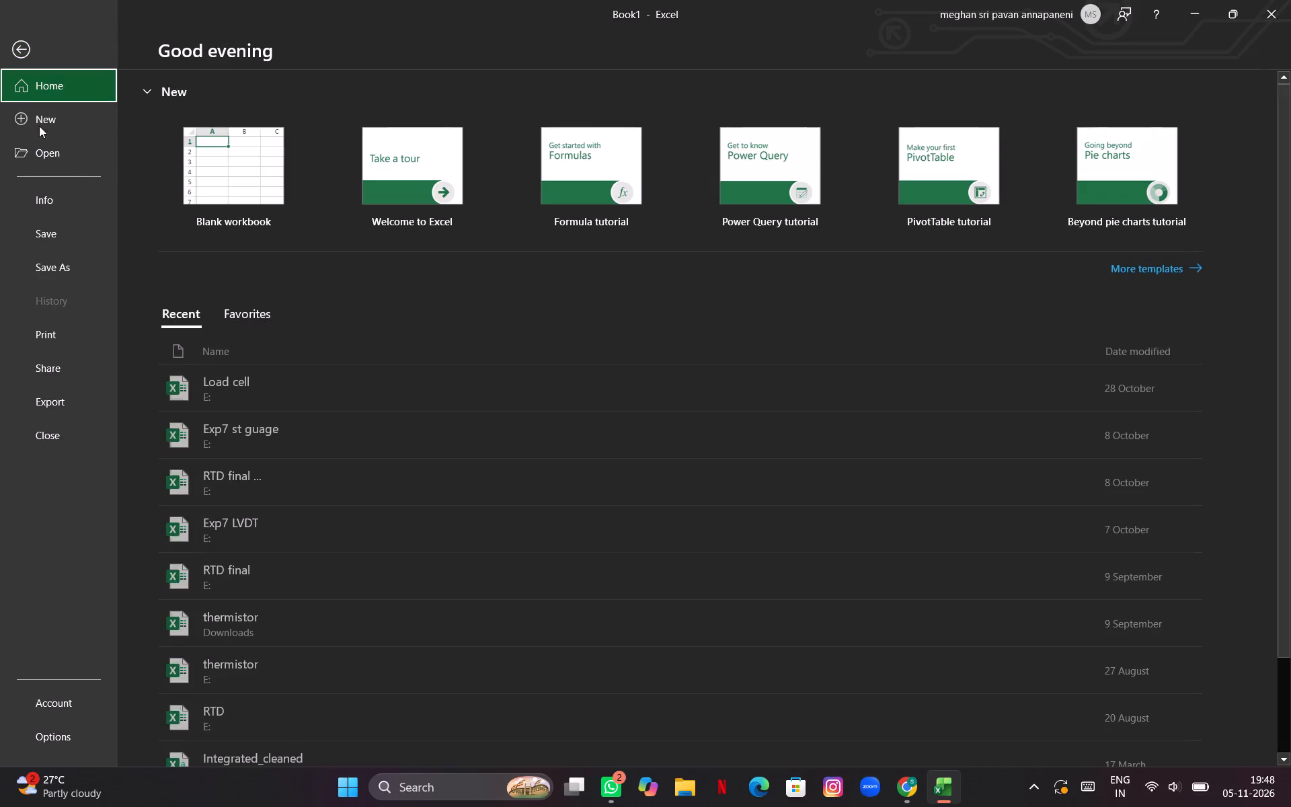
pyautogui.click(62, 266)
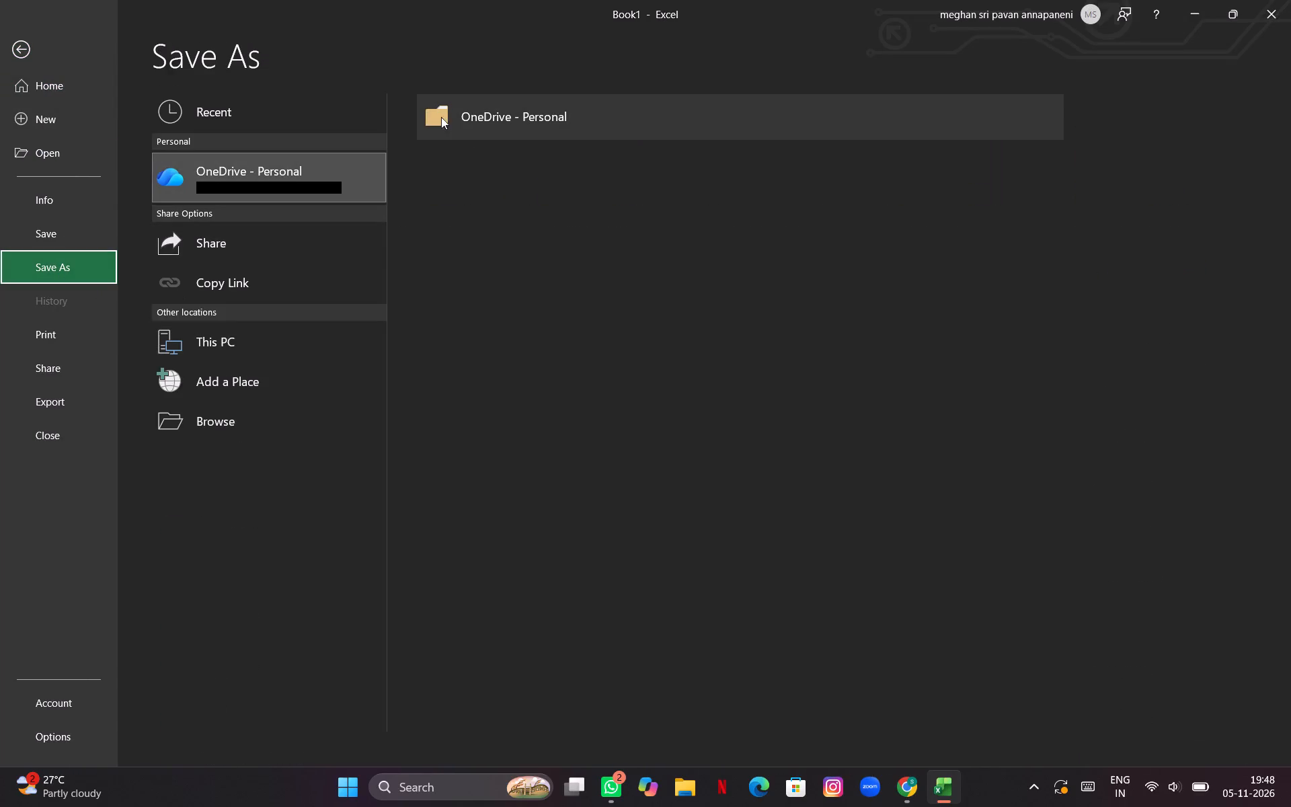
pyautogui.moveTo(453, 109); pyautogui.dragTo(459, 107)
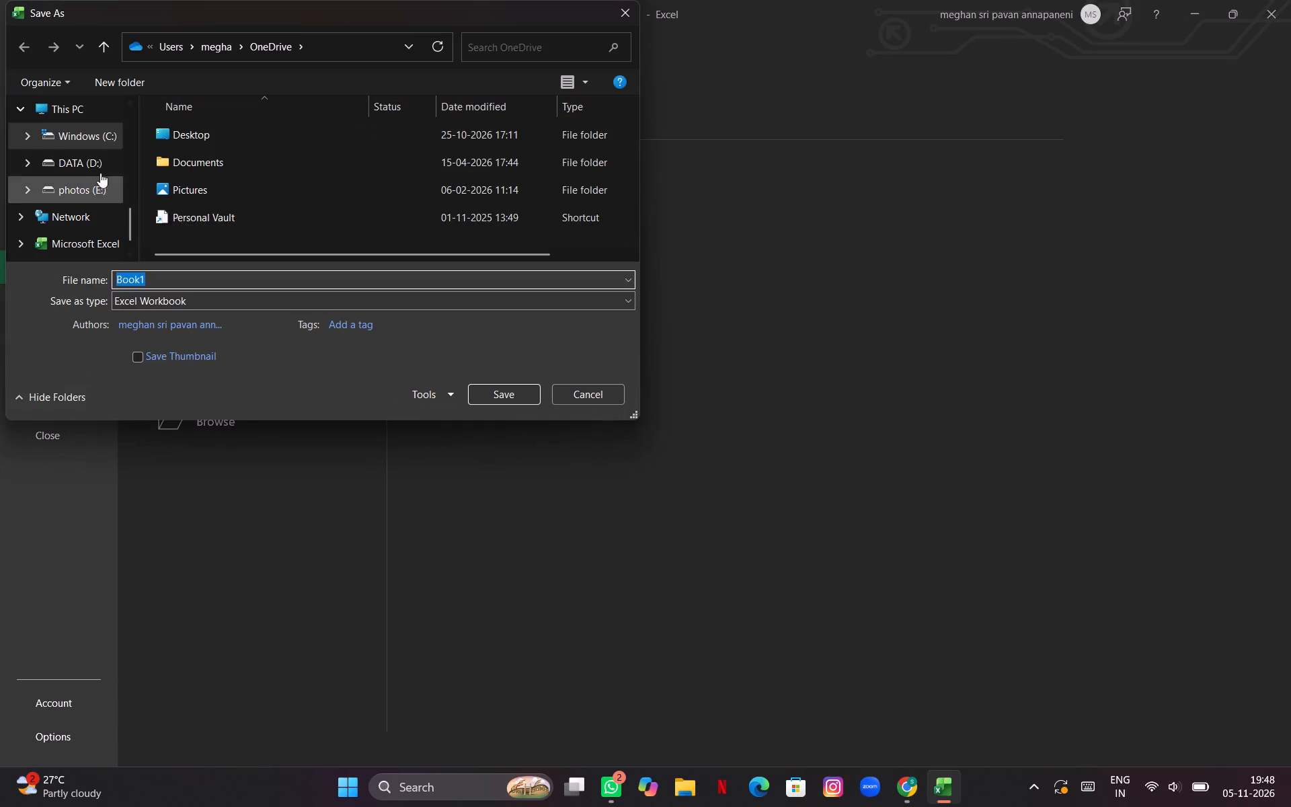
pyautogui.click(79, 180)
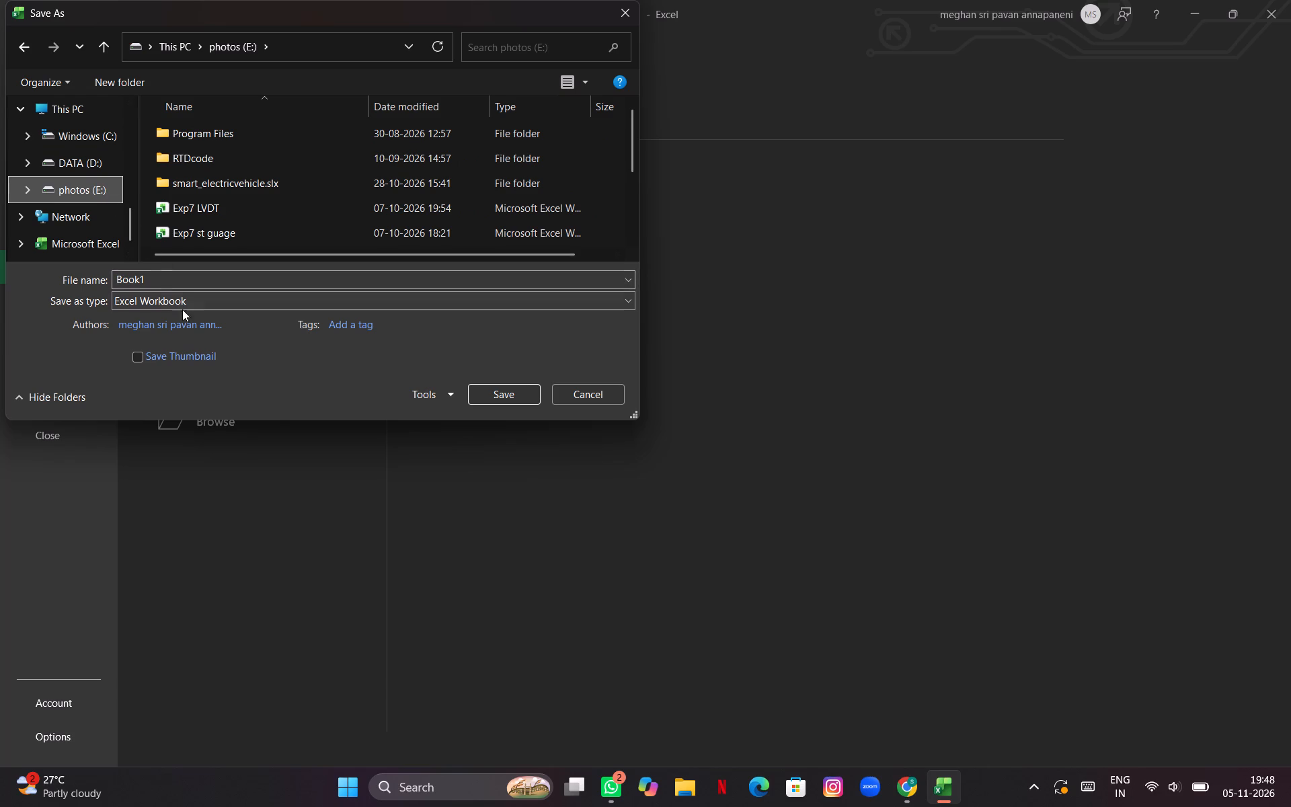
pyautogui.click(215, 297)
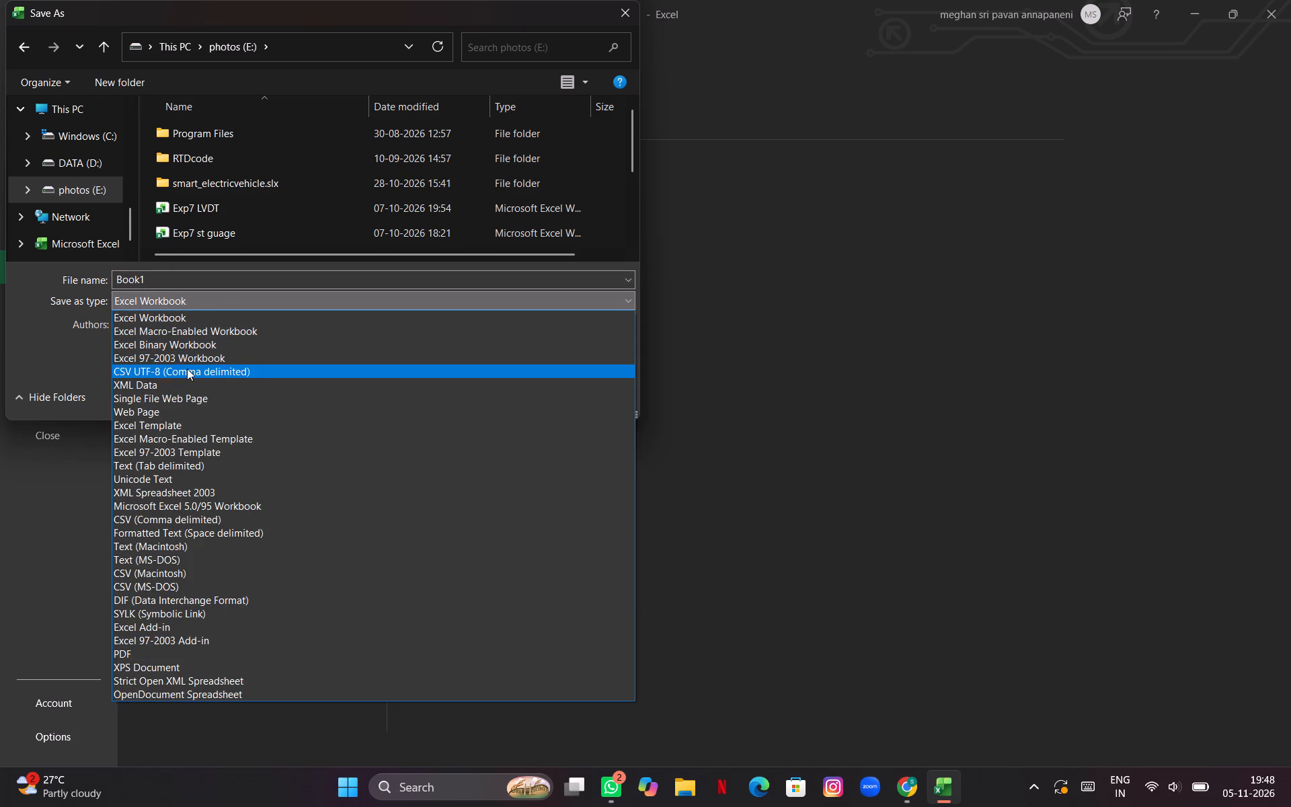
pyautogui.click(191, 651)
pyautogui.click(285, 278)
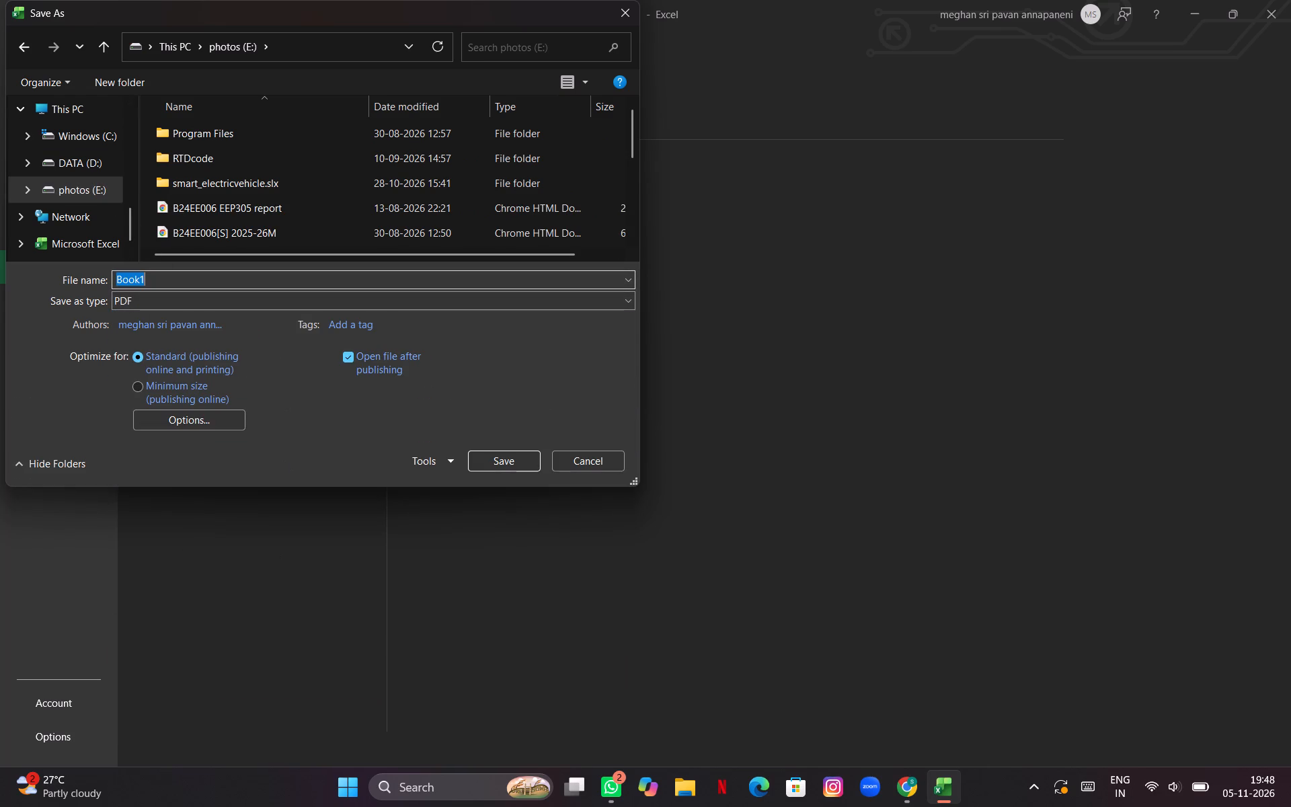
pyautogui.press('BackSpace')
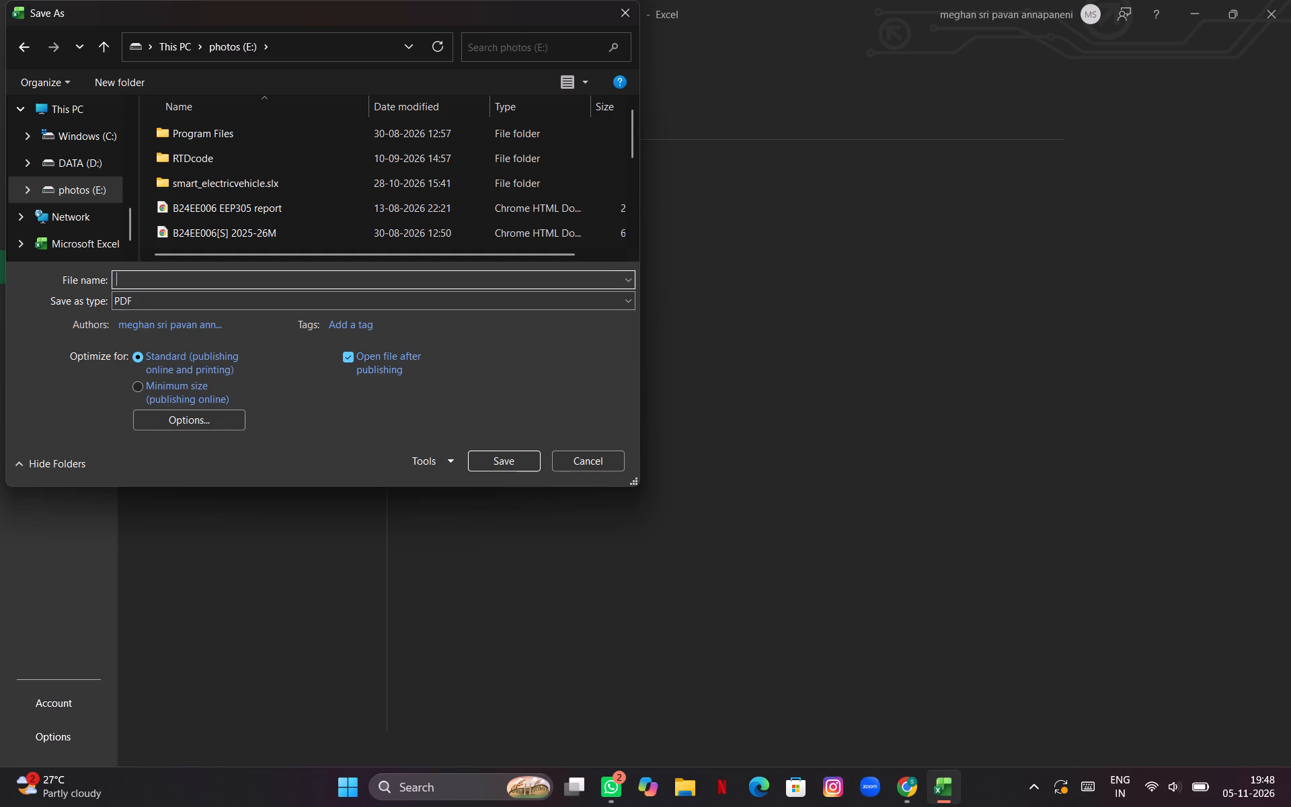
pyautogui.write('QUIX')
pyautogui.press('space')
pyautogui.press('BackSpace')
pyautogui.press('BackSpace')
pyautogui.write('Z WEEK')
pyautogui.click(509, 461)
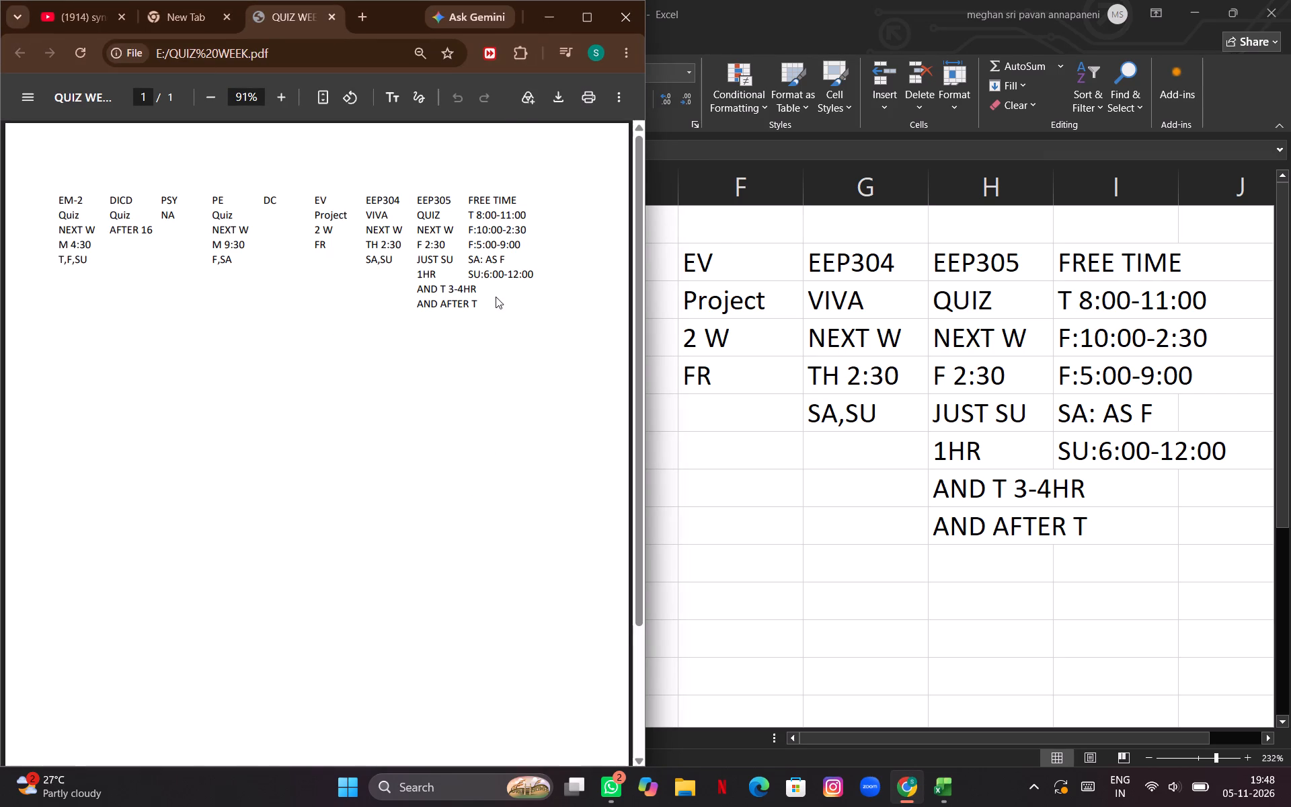
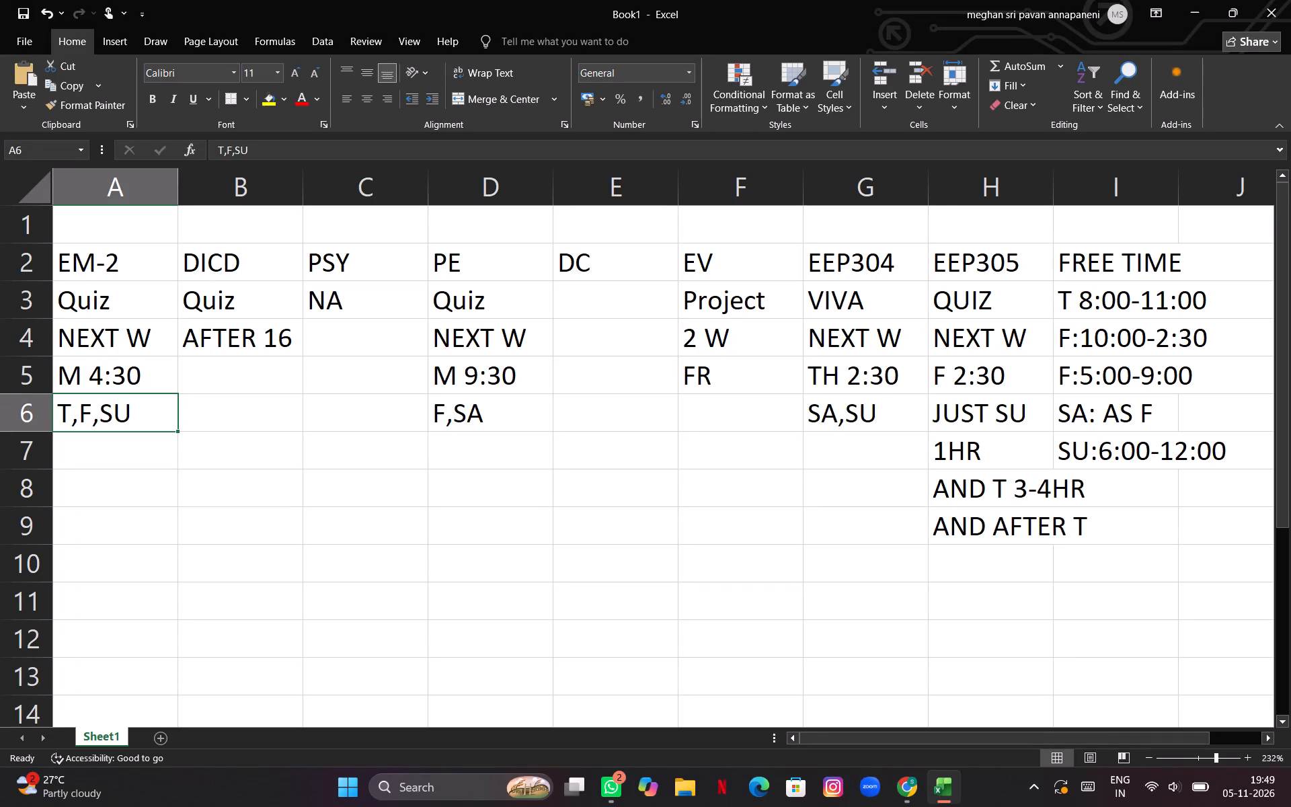
pyautogui.click(515, 424)
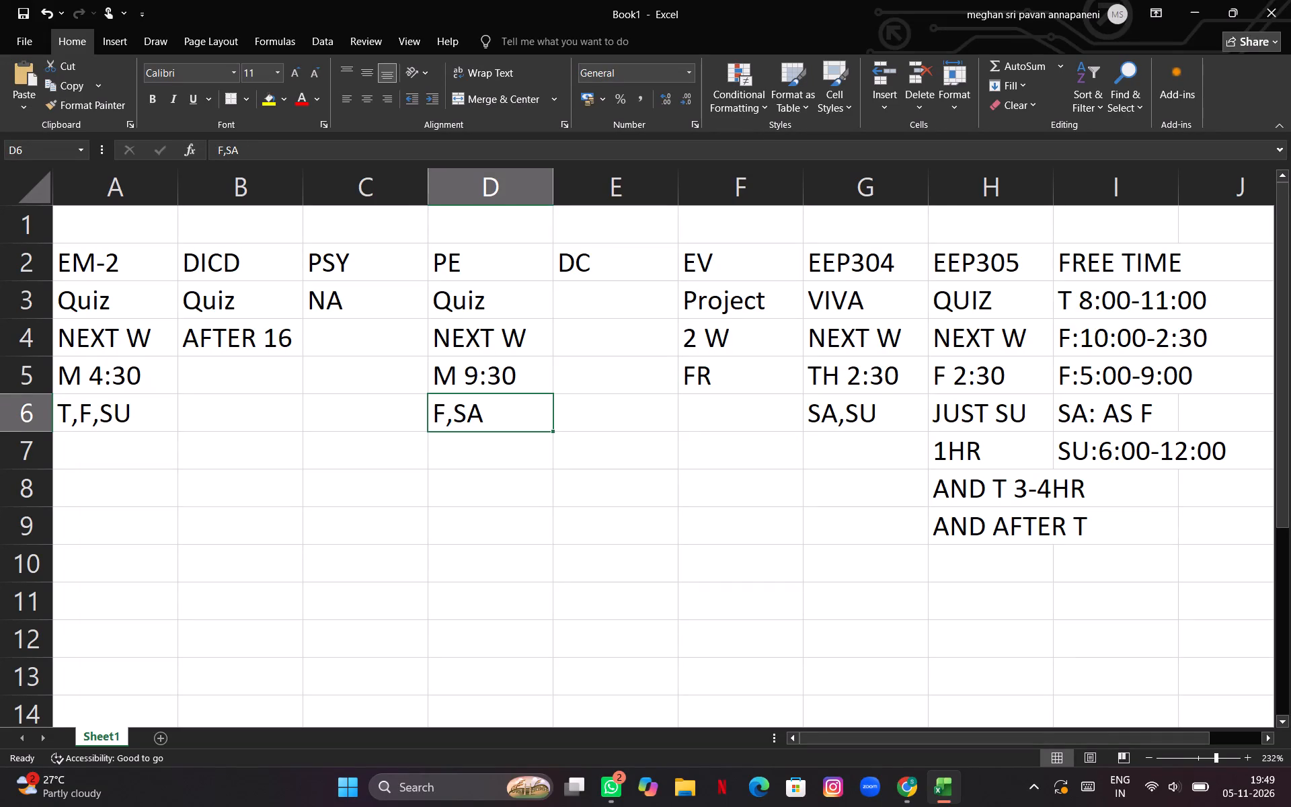
pyautogui.click(752, 371)
pyautogui.click(829, 410)
pyautogui.click(966, 502)
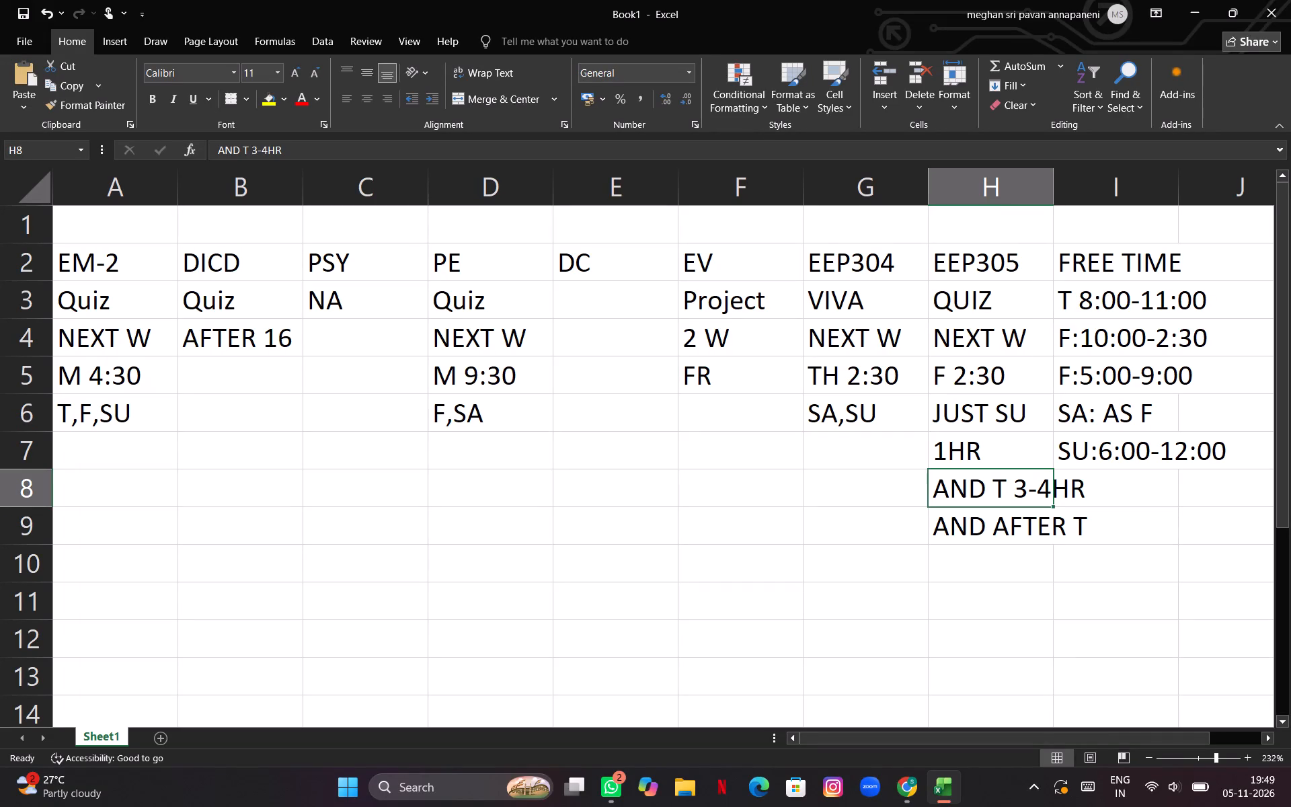
pyautogui.click(985, 547)
pyautogui.click(1143, 465)
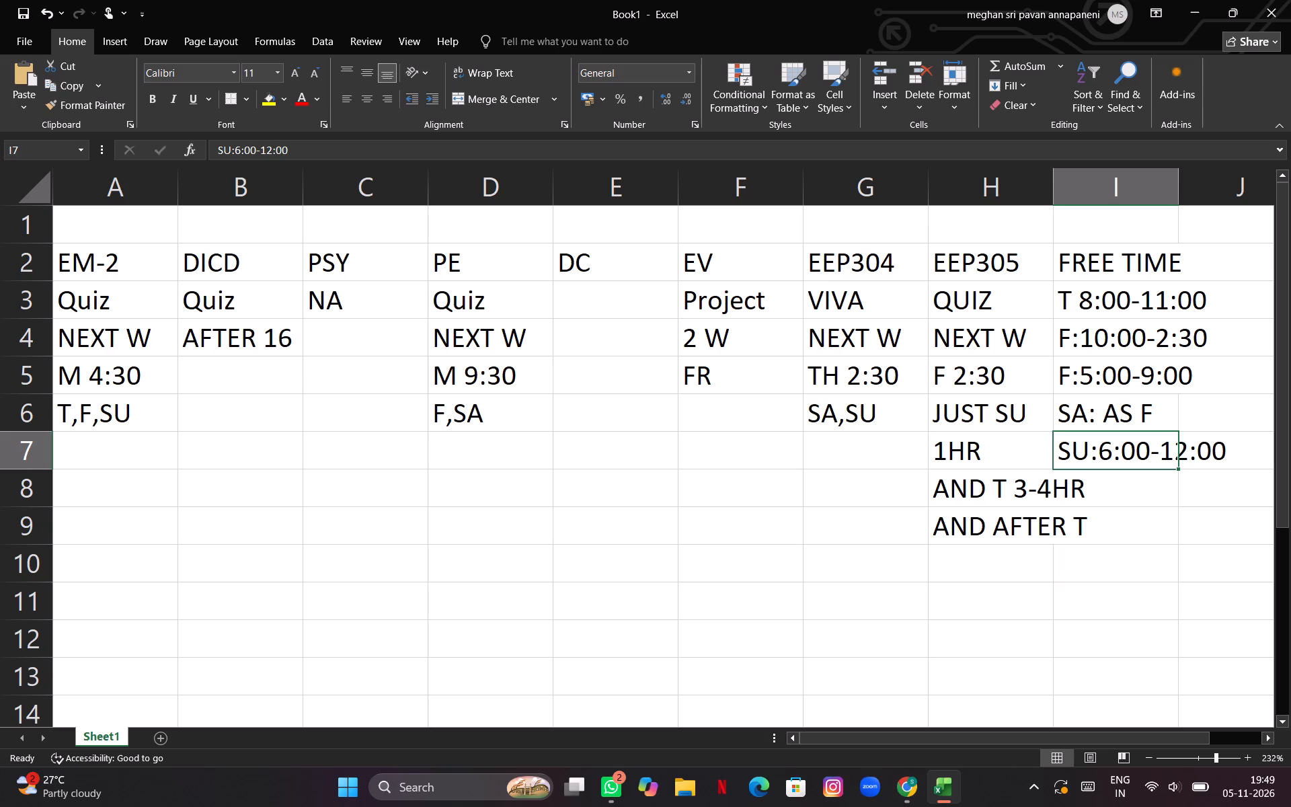
pyautogui.click(1009, 538)
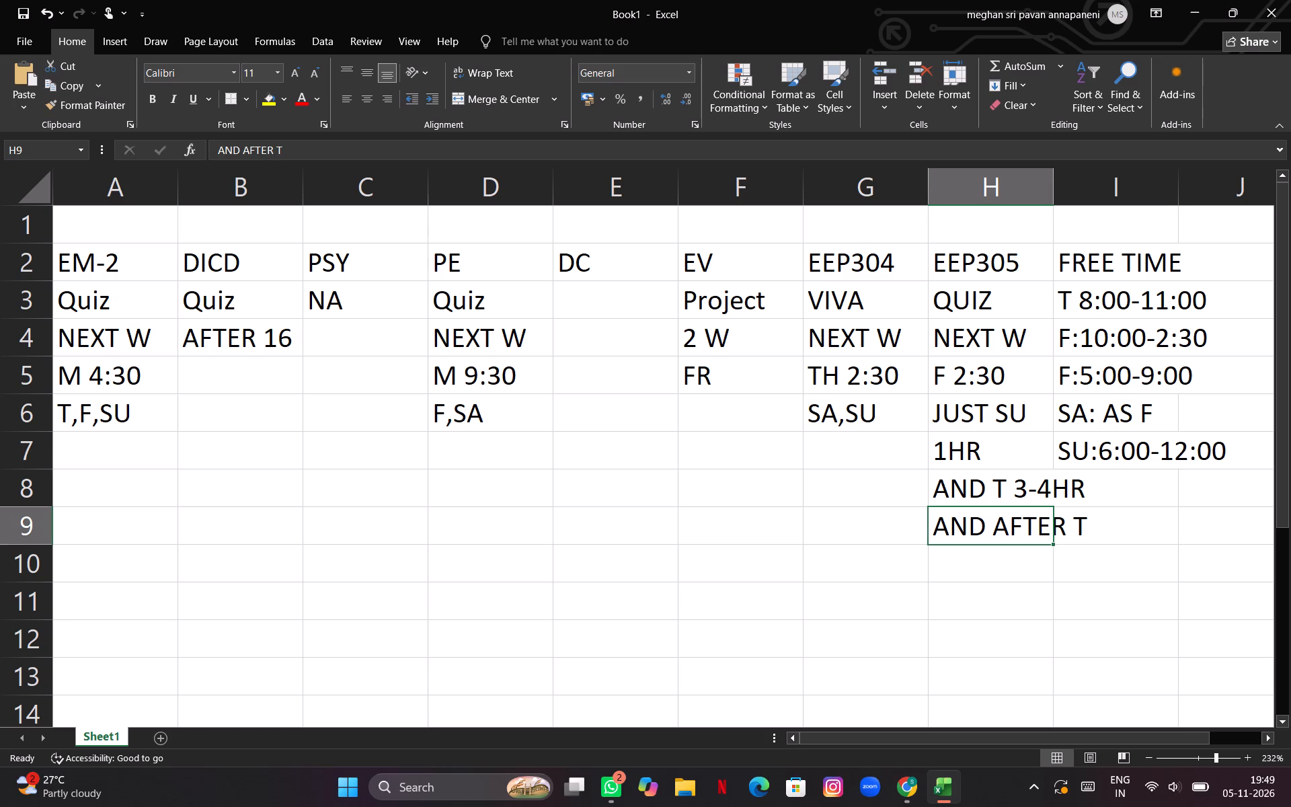
pyautogui.click(136, 424)
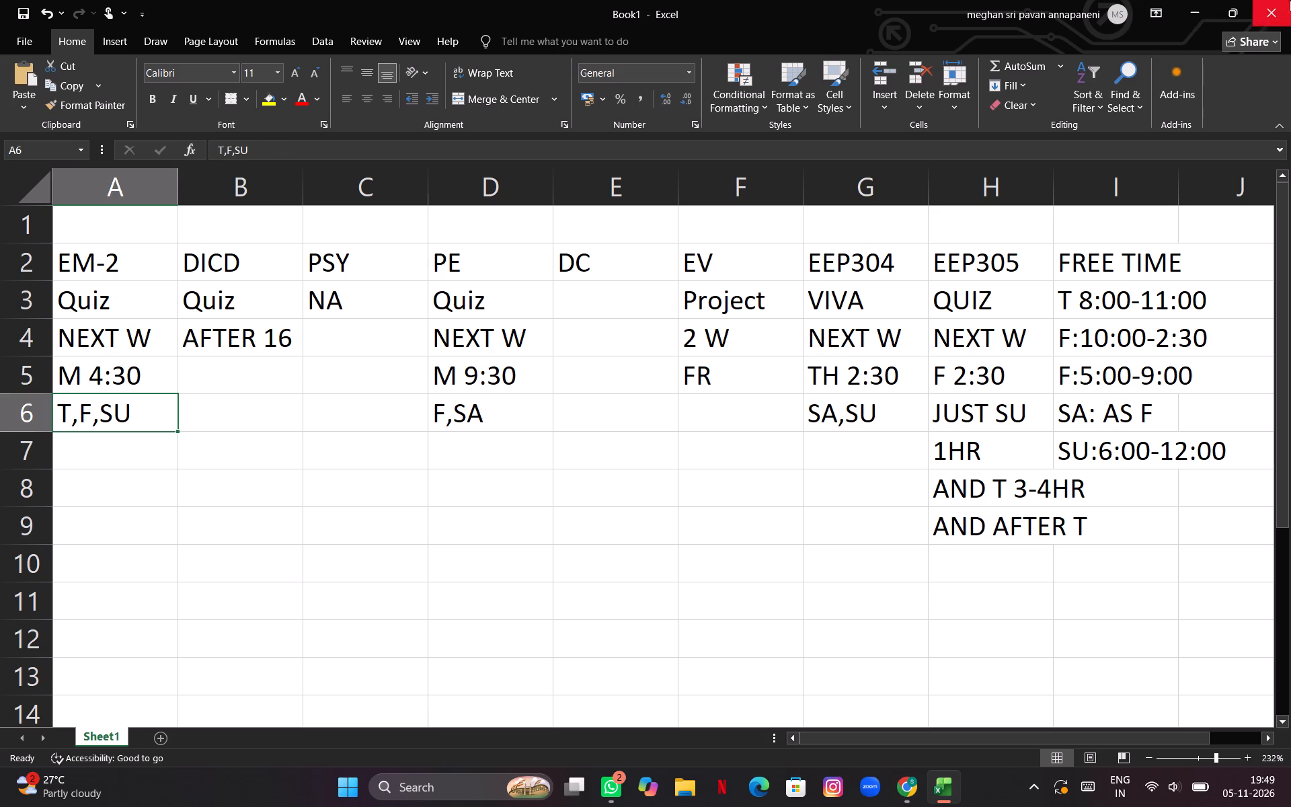